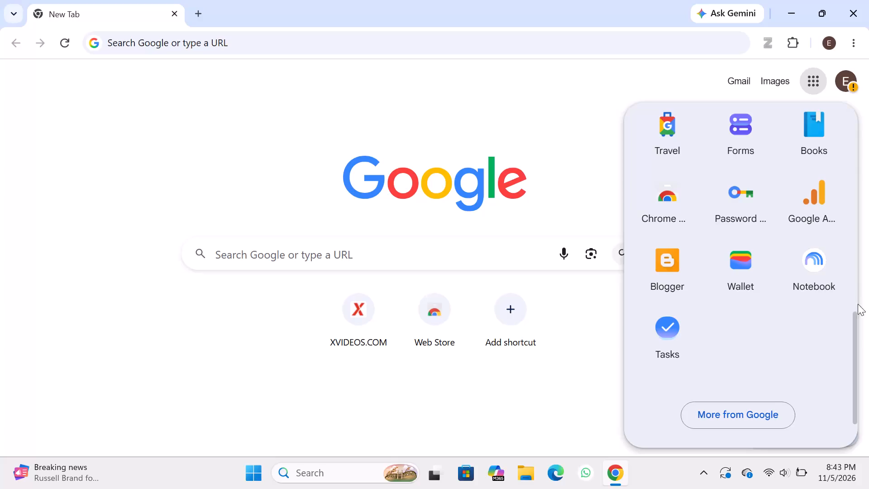
Open Google Forms from the Google apps on the new tab page.
click(722, 127)
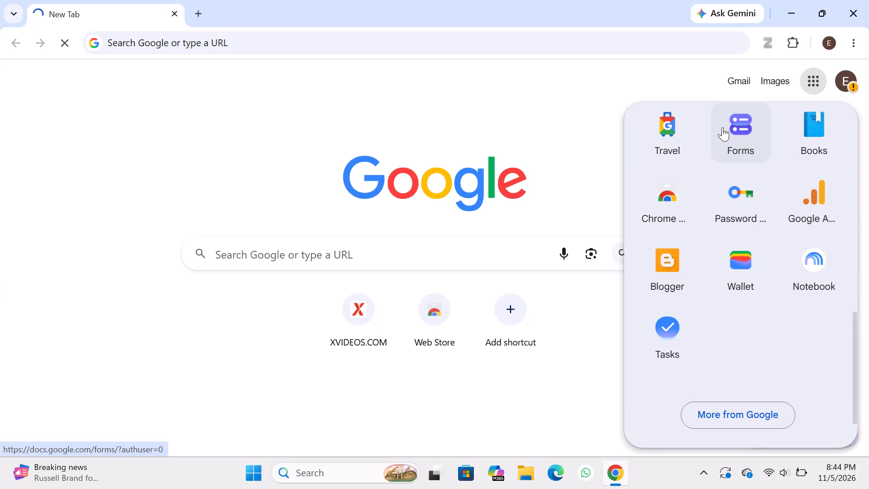
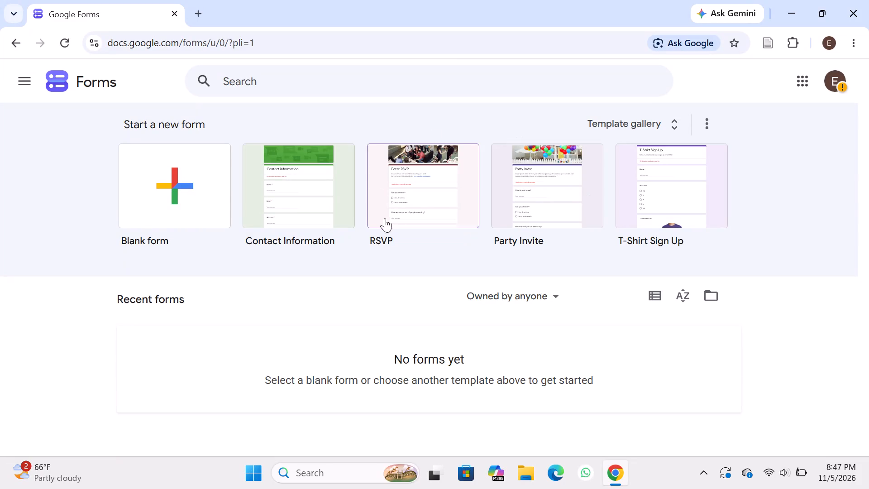
Create a new blank form.
double_click(166, 182)
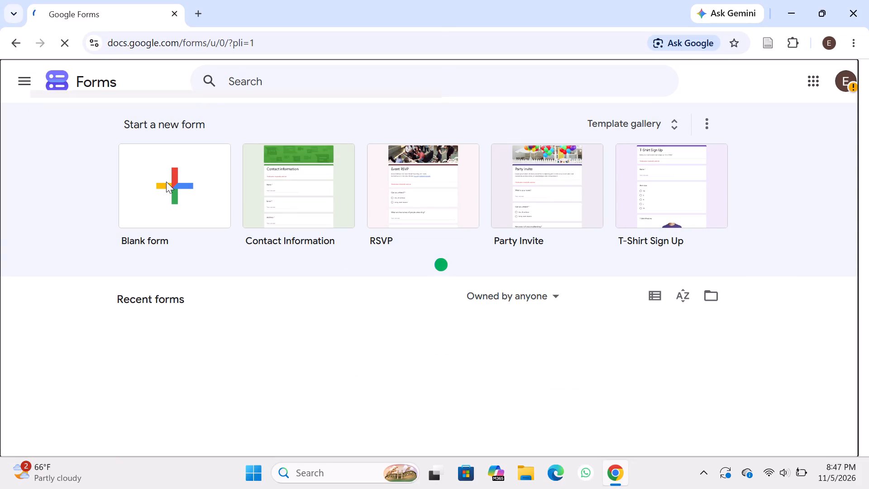
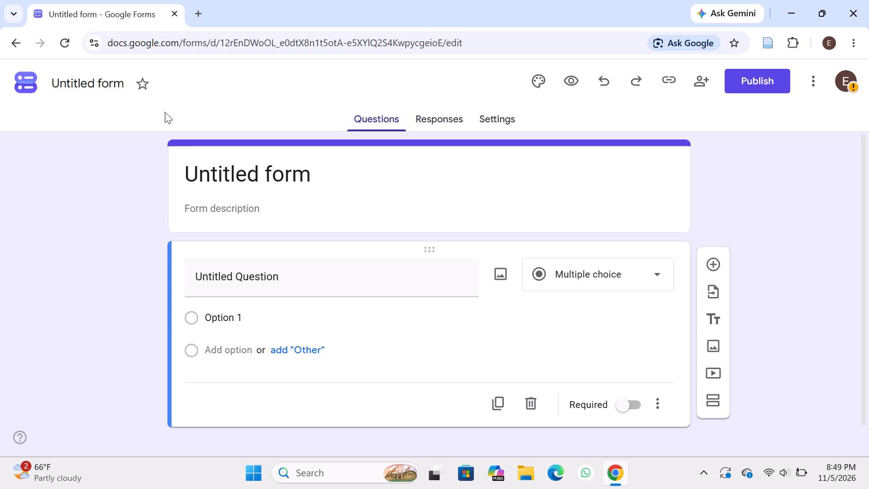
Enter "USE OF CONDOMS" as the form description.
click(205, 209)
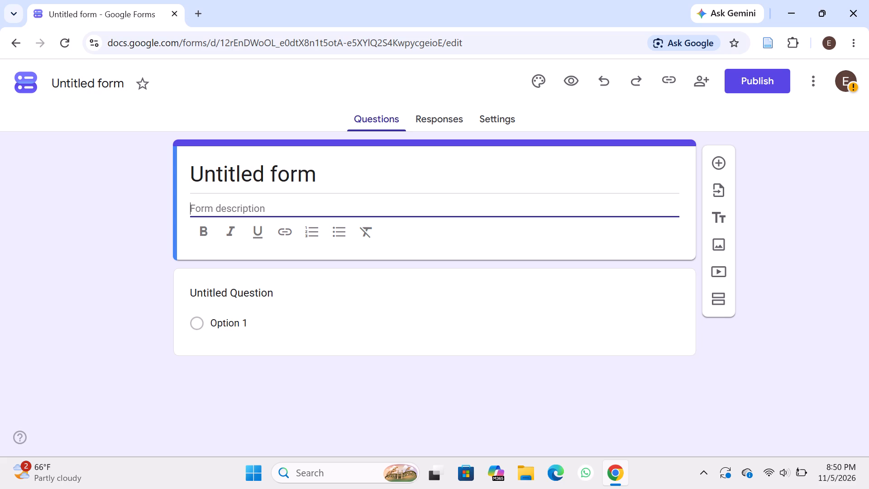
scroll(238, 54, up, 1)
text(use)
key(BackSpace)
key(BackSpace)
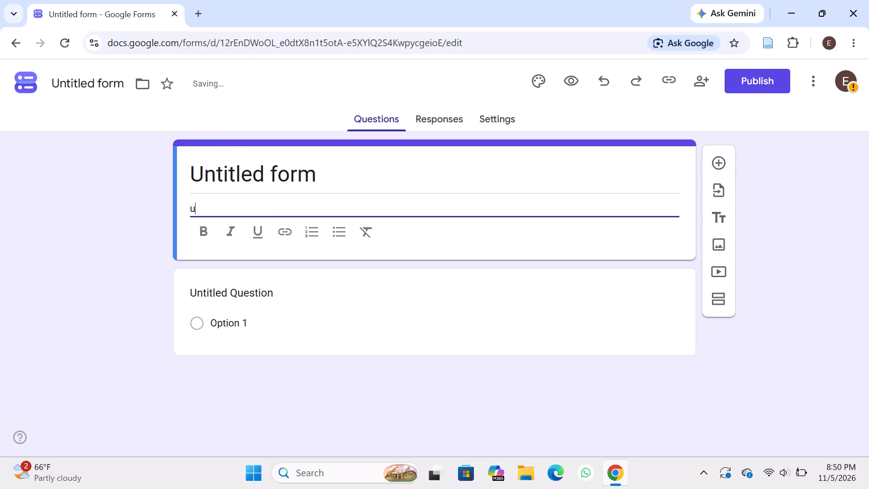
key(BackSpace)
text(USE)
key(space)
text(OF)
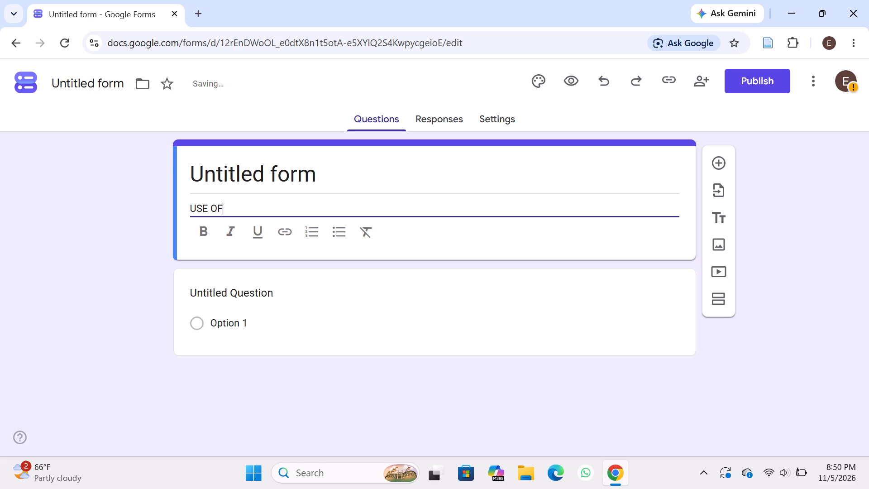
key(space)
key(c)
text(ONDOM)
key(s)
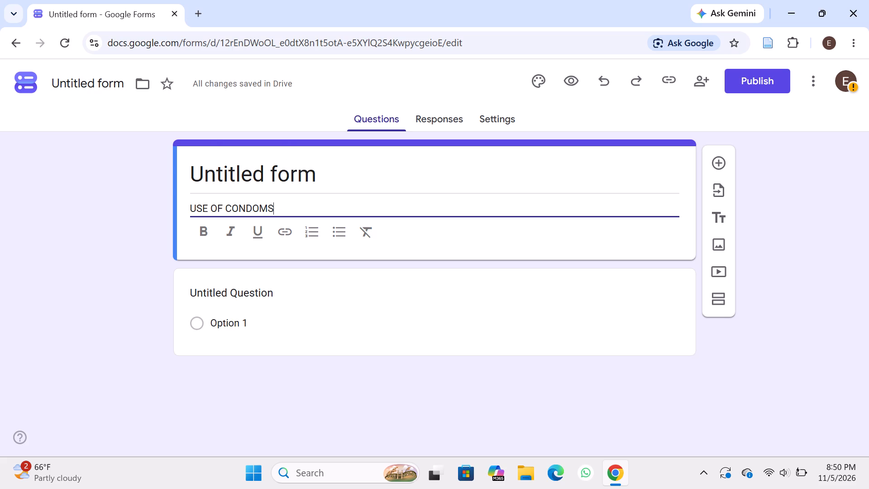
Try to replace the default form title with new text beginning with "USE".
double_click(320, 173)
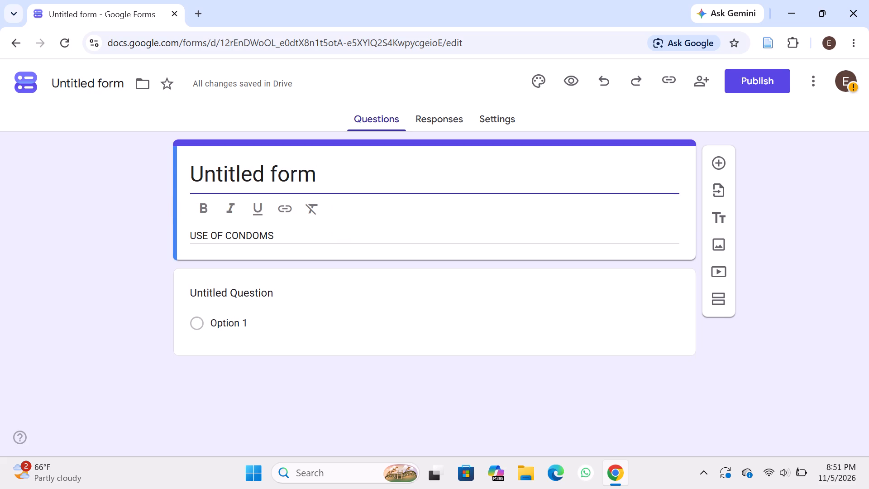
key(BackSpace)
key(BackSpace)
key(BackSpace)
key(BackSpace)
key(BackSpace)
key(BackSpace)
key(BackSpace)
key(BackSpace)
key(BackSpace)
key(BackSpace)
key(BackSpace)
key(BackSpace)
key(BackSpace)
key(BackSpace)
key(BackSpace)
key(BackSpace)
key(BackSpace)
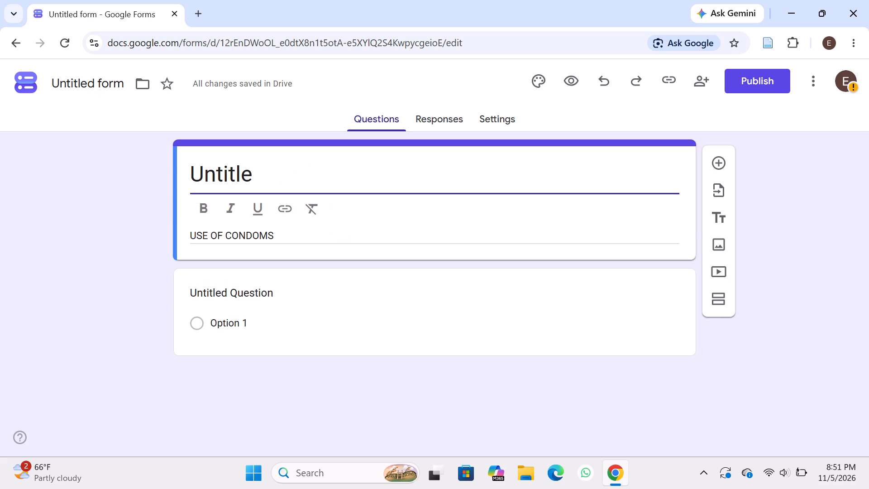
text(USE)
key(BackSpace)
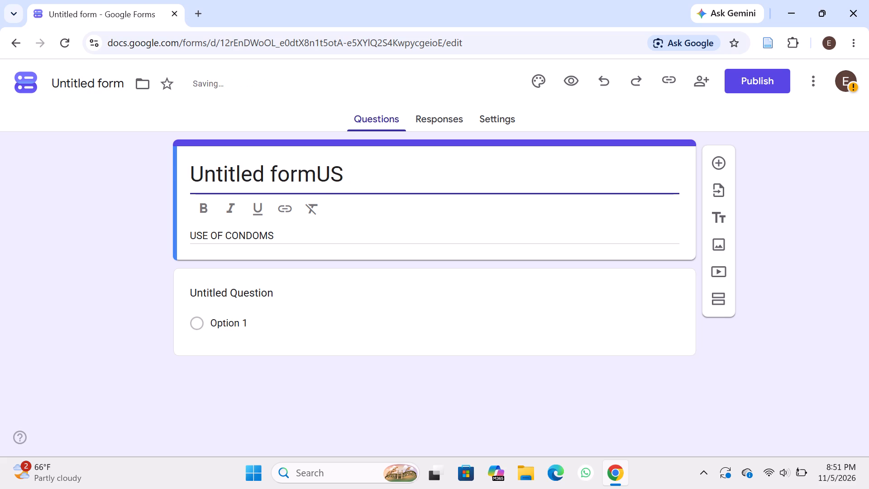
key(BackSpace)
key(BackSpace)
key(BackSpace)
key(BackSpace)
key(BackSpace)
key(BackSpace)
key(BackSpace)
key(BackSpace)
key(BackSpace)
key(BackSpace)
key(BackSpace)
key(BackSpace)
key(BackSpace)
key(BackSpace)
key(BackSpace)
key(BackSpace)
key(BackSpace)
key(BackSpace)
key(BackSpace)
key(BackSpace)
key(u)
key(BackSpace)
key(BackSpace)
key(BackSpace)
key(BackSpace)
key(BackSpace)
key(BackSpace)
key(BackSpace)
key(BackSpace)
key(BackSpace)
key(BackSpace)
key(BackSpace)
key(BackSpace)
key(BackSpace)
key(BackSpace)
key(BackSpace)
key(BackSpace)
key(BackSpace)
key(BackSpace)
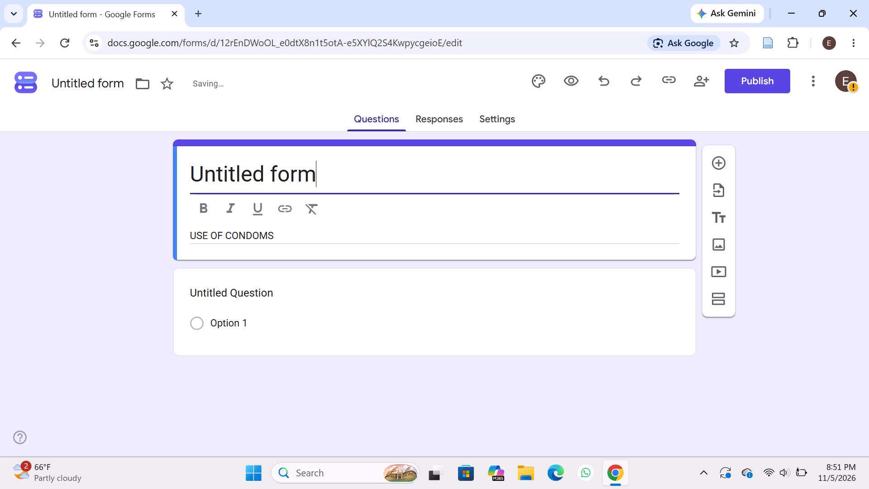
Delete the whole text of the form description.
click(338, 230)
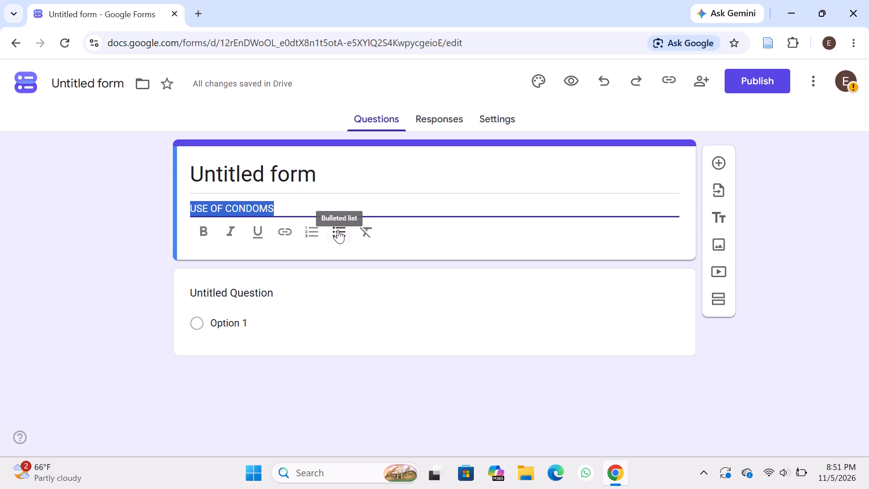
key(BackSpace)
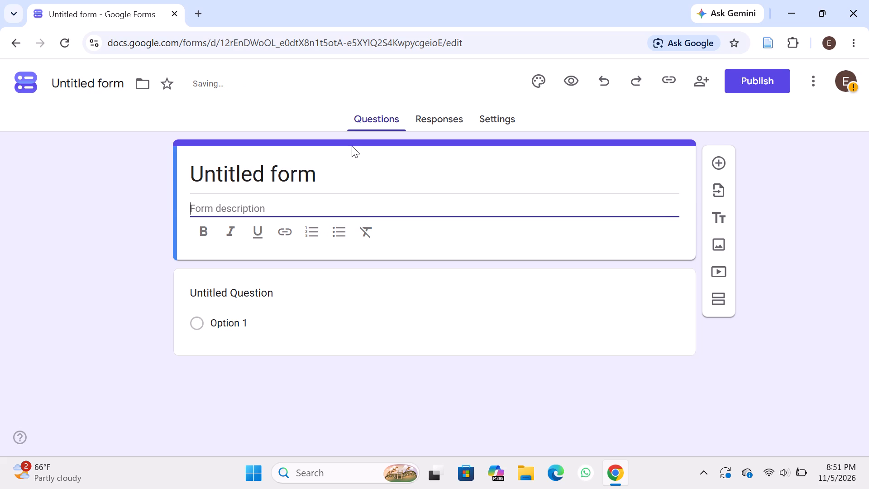
Enter "USE OF CONDOMS IN THE VILLAGE" in the form title, after the default title text.
click(339, 185)
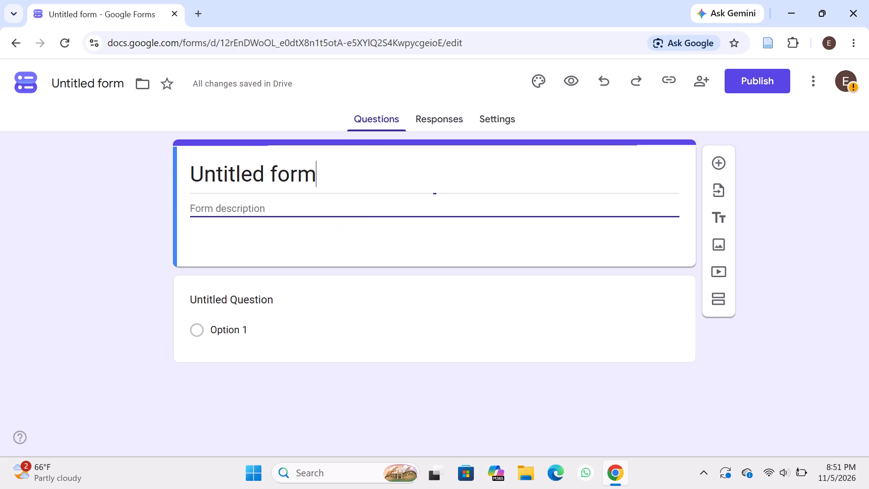
key(BackSpace)
key(BackSpace)
key(BackSpace)
key(BackSpace)
key(BackSpace)
key(BackSpace)
key(BackSpace)
key(BackSpace)
key(BackSpace)
key(BackSpace)
key(BackSpace)
key(BackSpace)
key(BackSpace)
key(BackSpace)
key(BackSpace)
key(BackSpace)
key(BackSpace)
key(BackSpace)
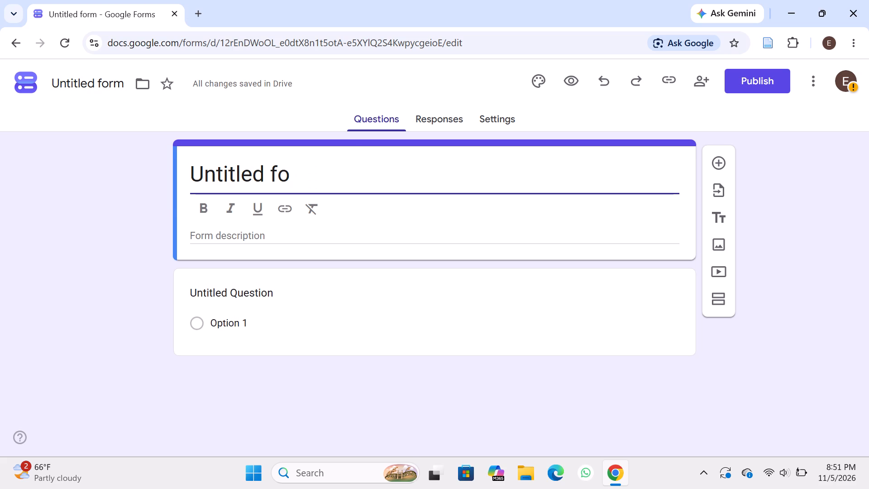
text(USE)
key(space)
text(OF)
key(space)
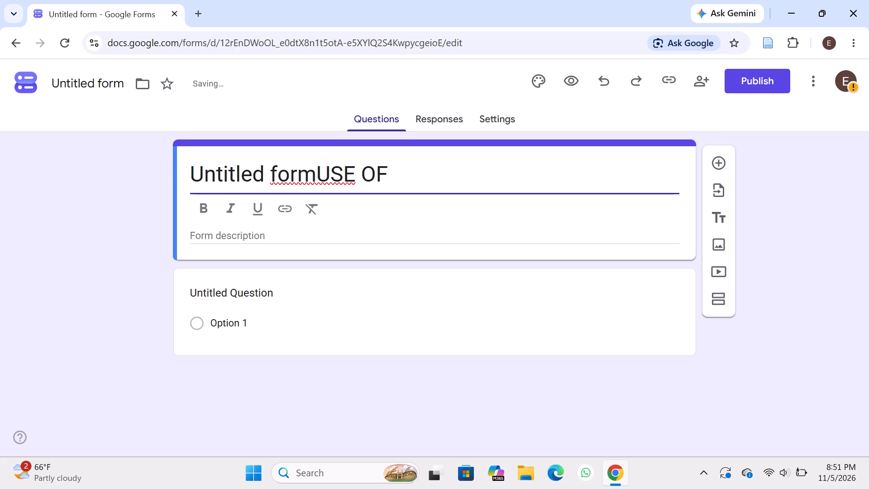
text(CONDOMS)
key(space)
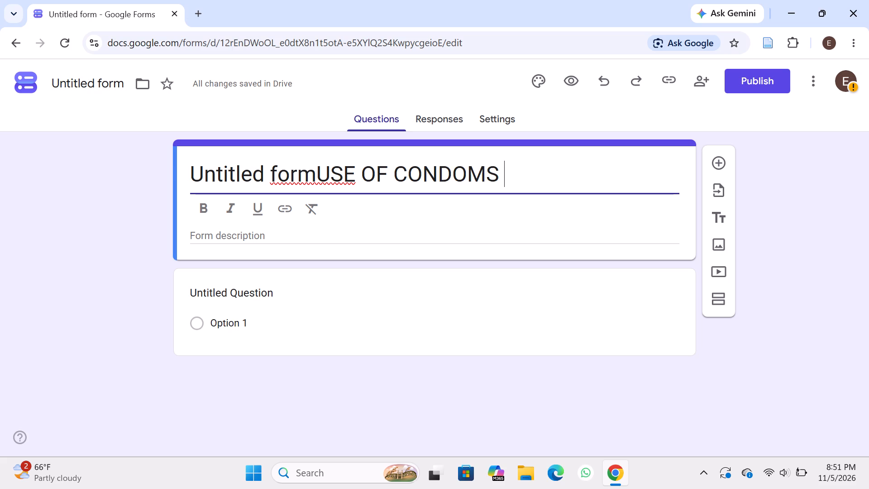
text(IN THE)
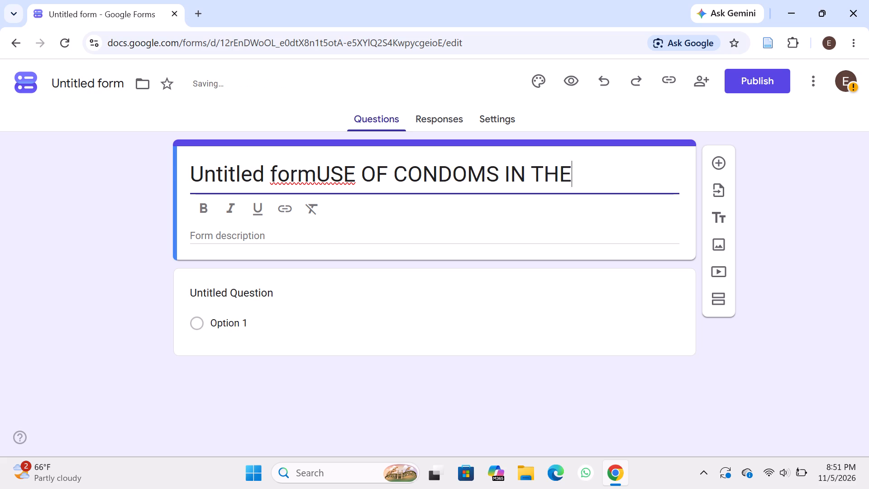
key(space)
text(VILLAGE)
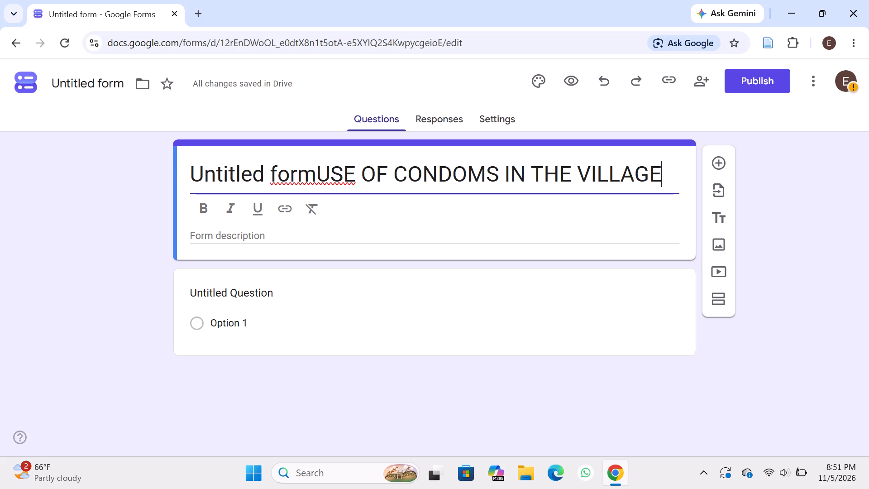
Remove the default words "Untitled form" from the start of the form title.
click(314, 173)
key(BackSpace)
key(BackSpace)
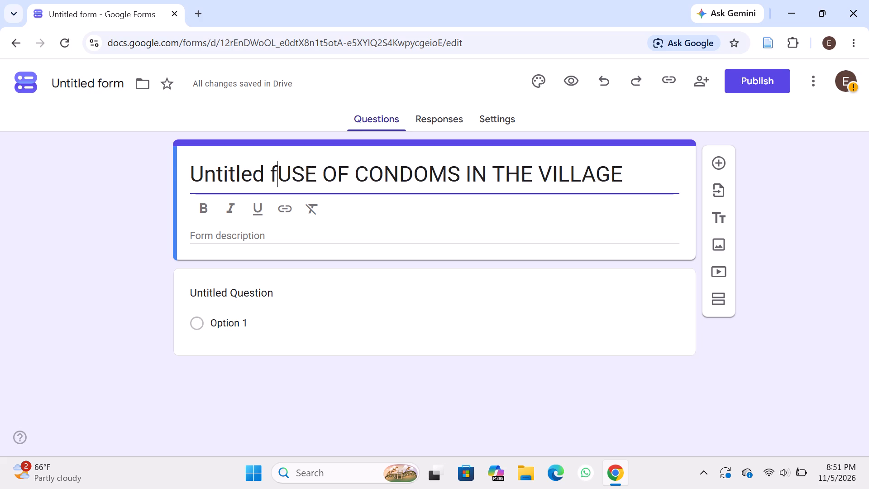
key(BackSpace)
key(BackSpace)
key(BackSpace)
key(BackSpace)
key(BackSpace)
key(BackSpace)
key(BackSpace)
key(BackSpace)
key(BackSpace)
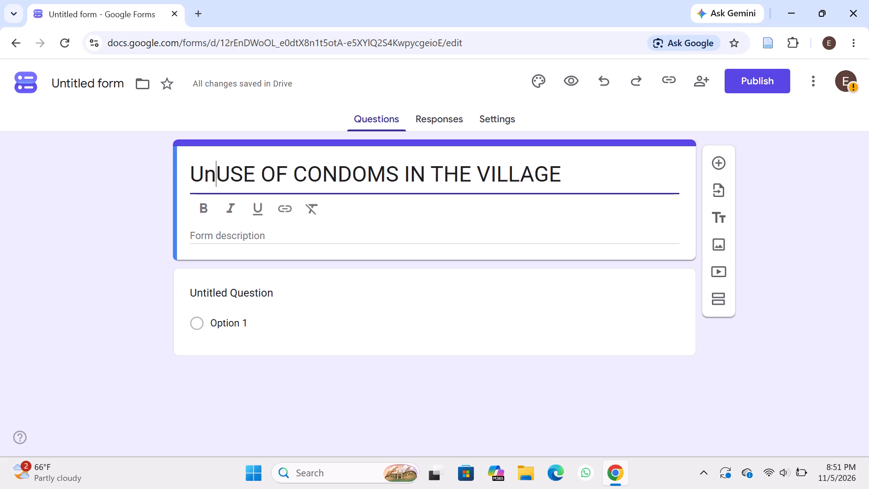
key(BackSpace)
key(BackSpace)
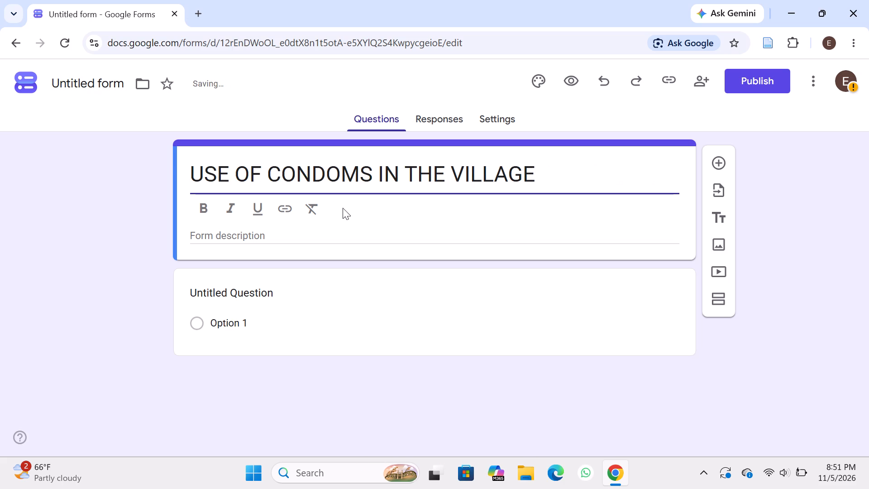
Open the form description for editing.
click(323, 237)
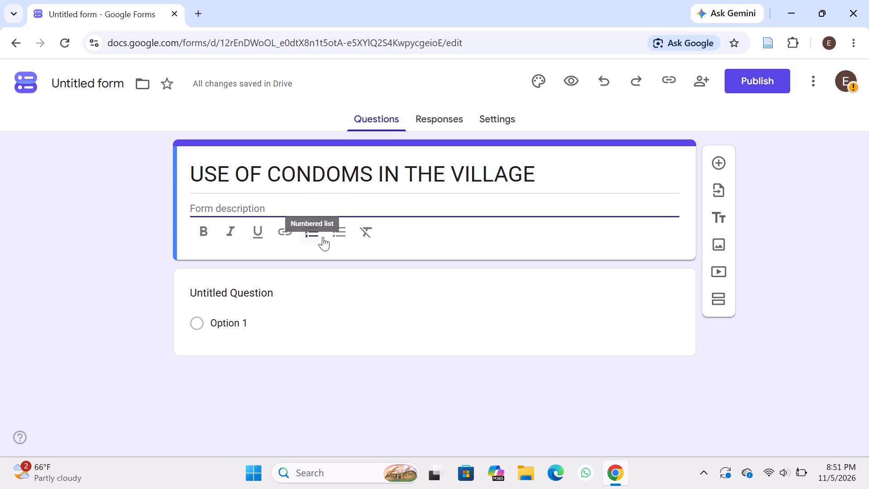
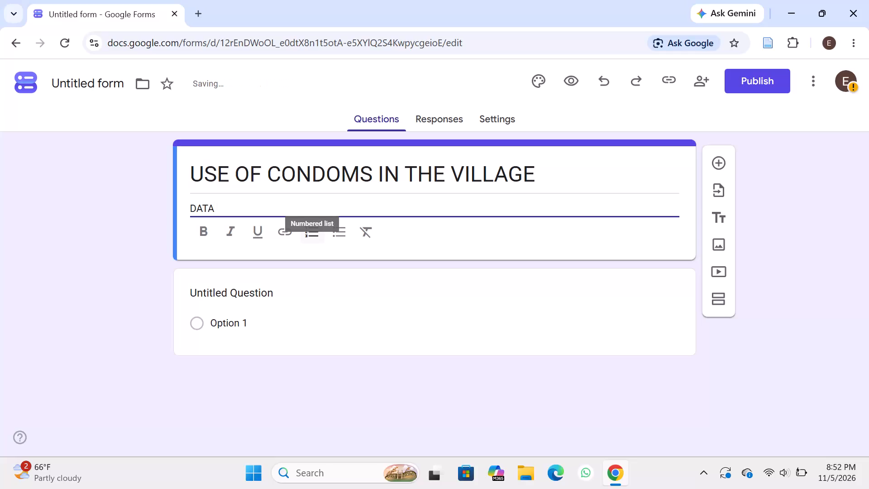
Complete the form description after "DATA" with "COLLECTION AMONG THE TEENAGERS".
text(COLL)
key(e)
text(CTIO)
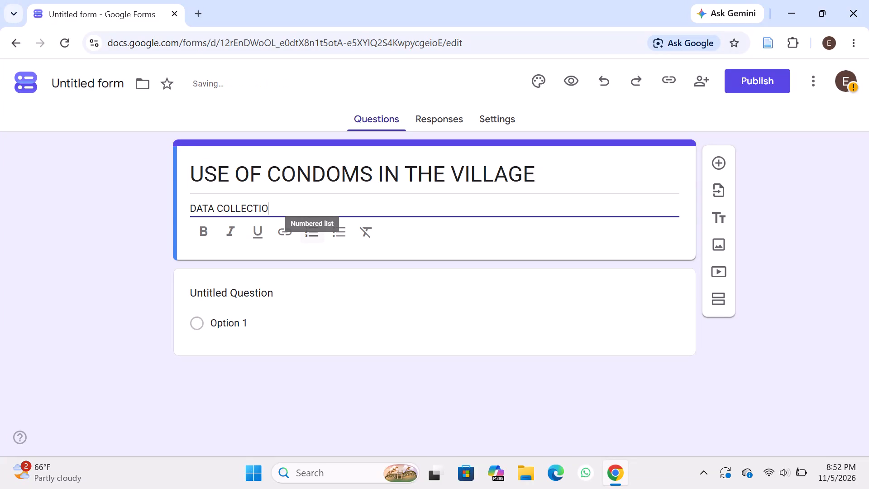
text(N AMONG THE)
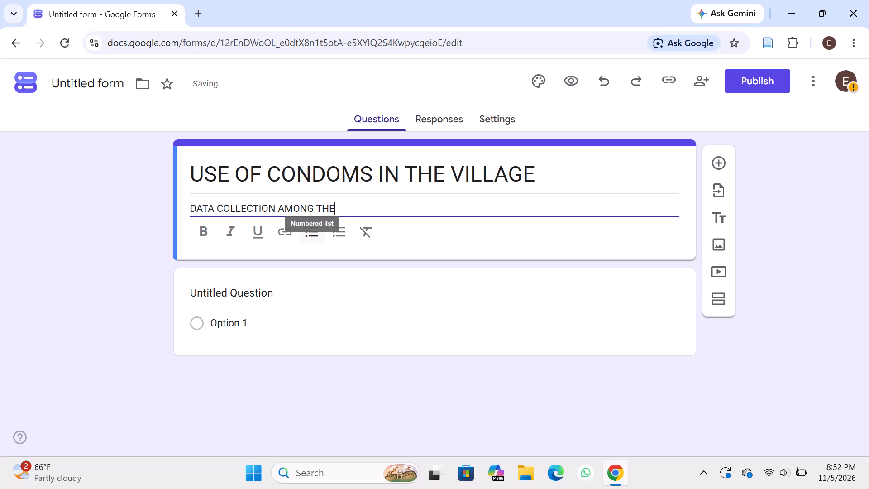
key(space)
text(TEENAGR)
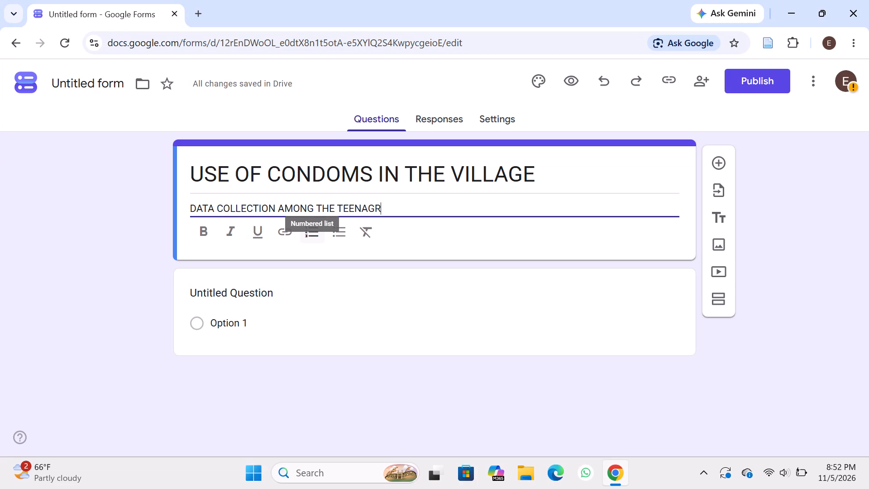
key(BackSpace)
text(ERS)
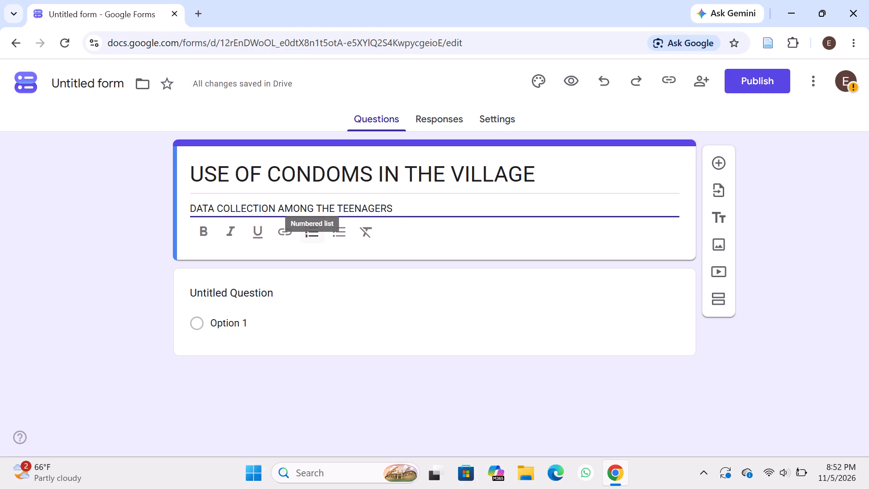
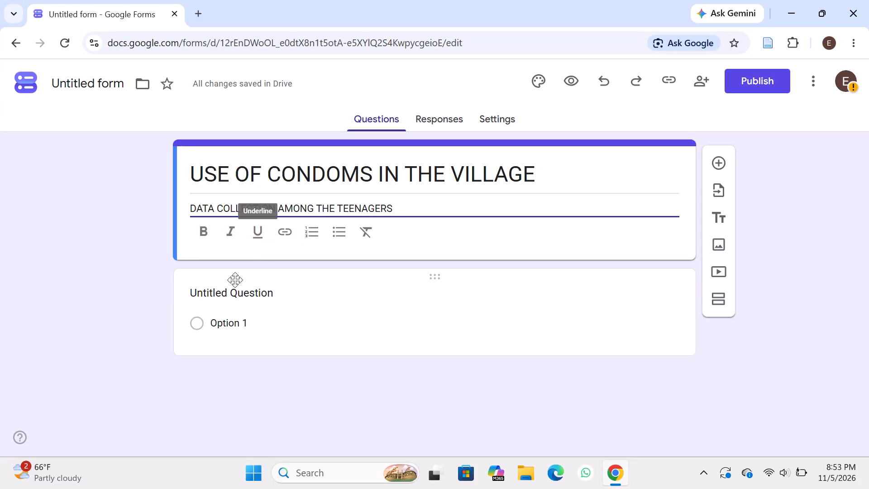
Replace the untitled question's text with "AGE".
click(235, 291)
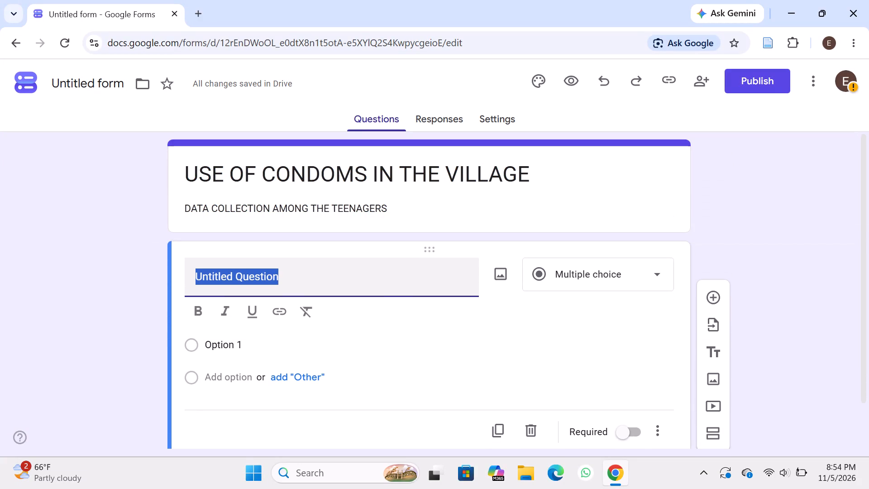
text(AGE)
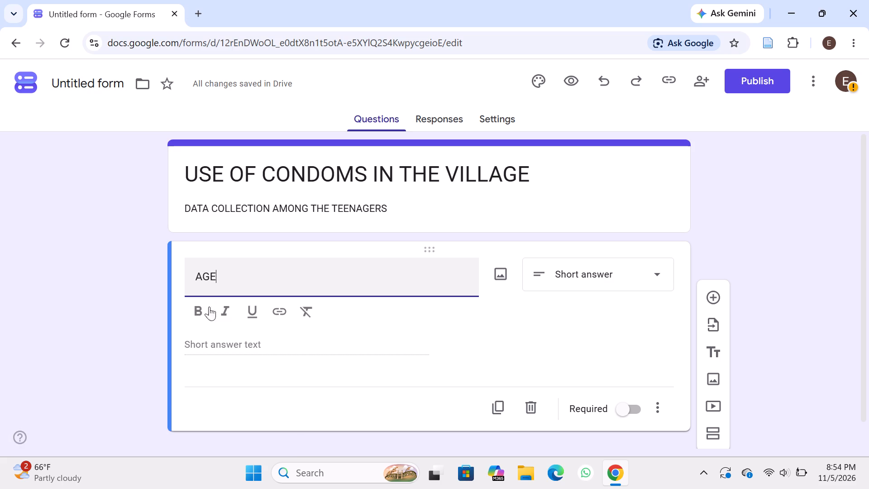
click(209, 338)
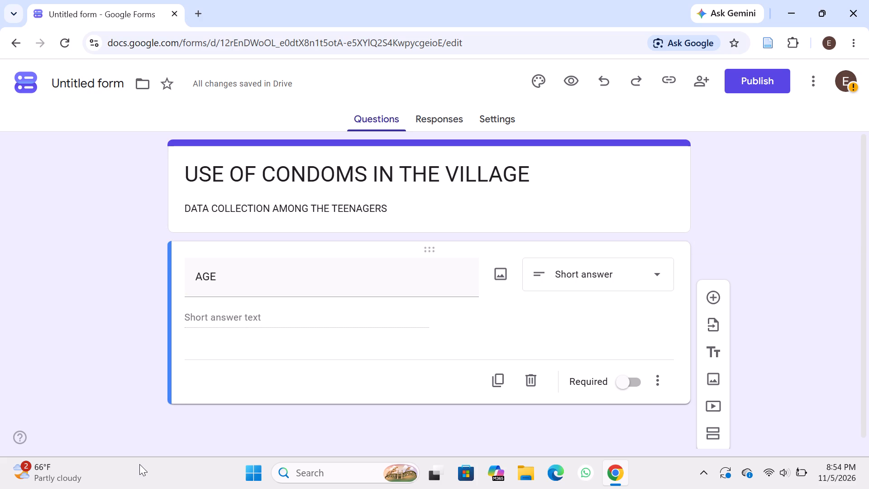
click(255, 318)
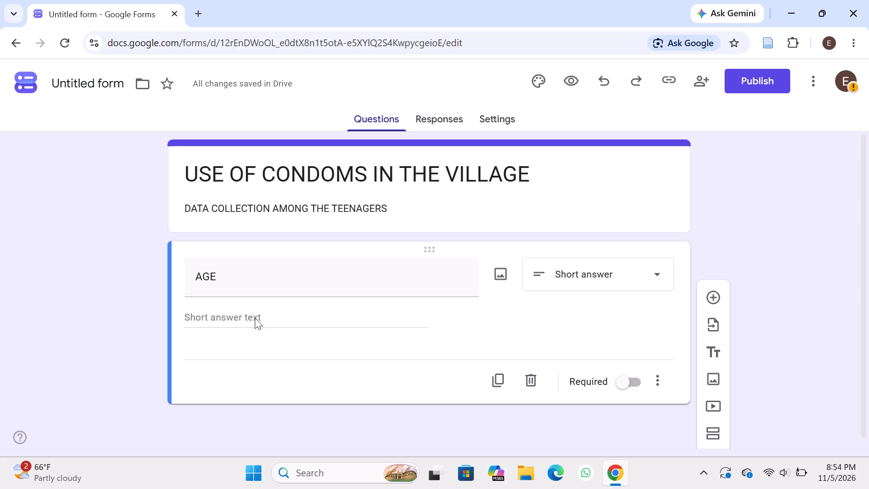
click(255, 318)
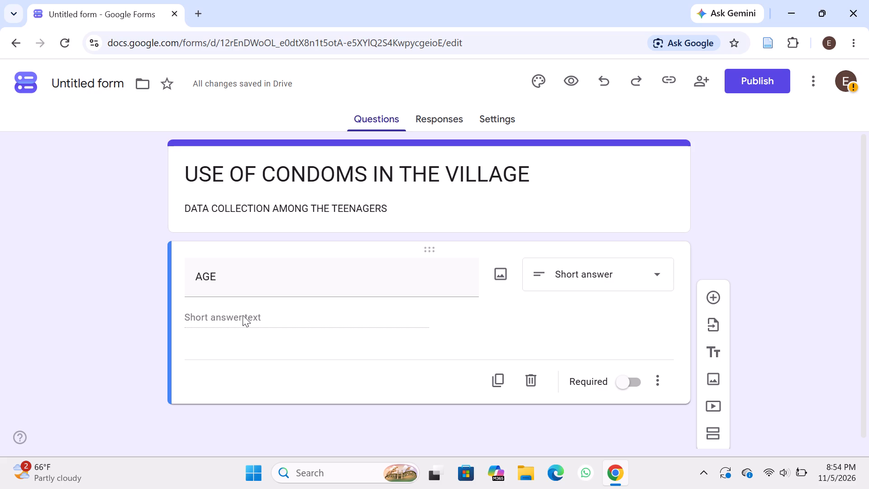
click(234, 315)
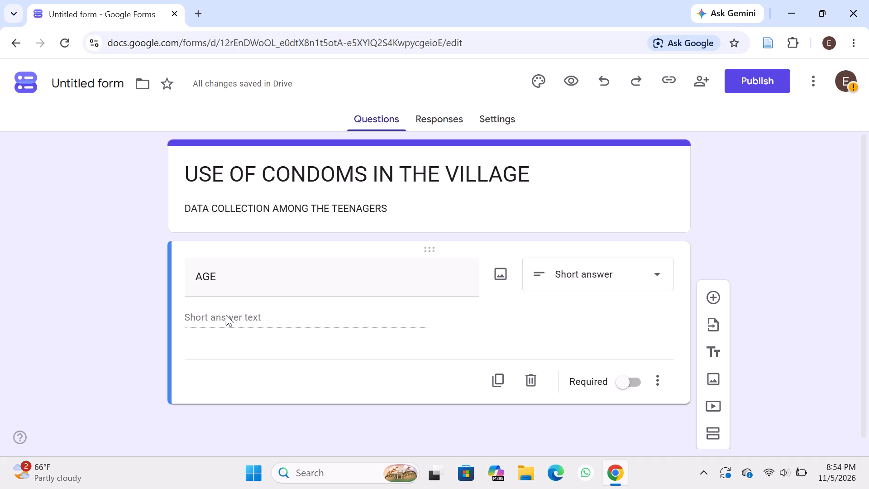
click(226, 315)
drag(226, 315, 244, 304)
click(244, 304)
Change the AGE question's answer type to Multiple choice.
click(656, 271)
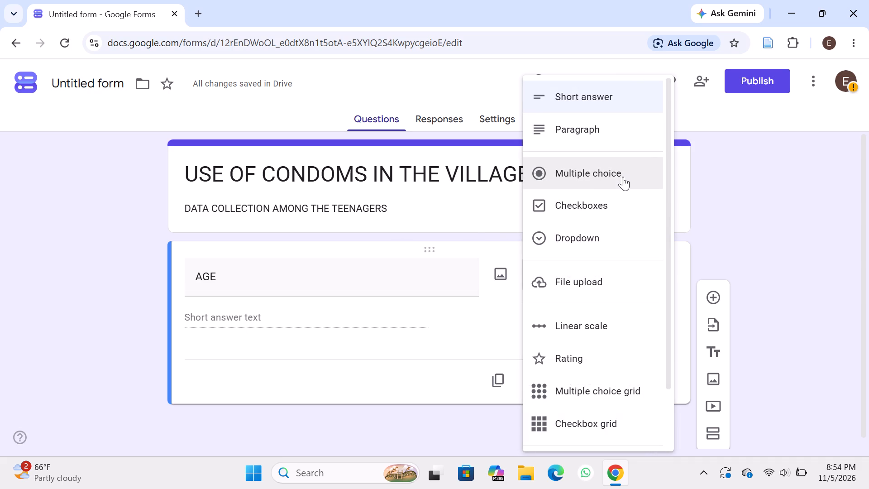
click(622, 175)
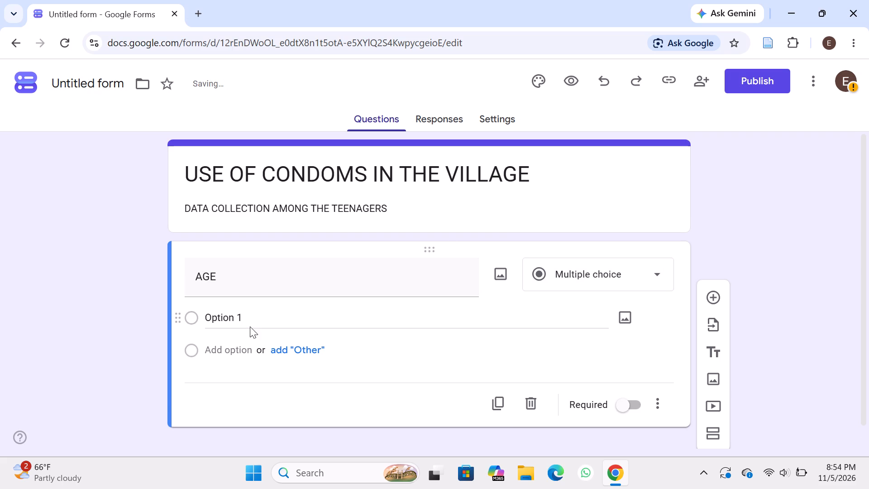
Replace the AGE question's first answer option with "10-12 YEARS".
double_click(196, 316)
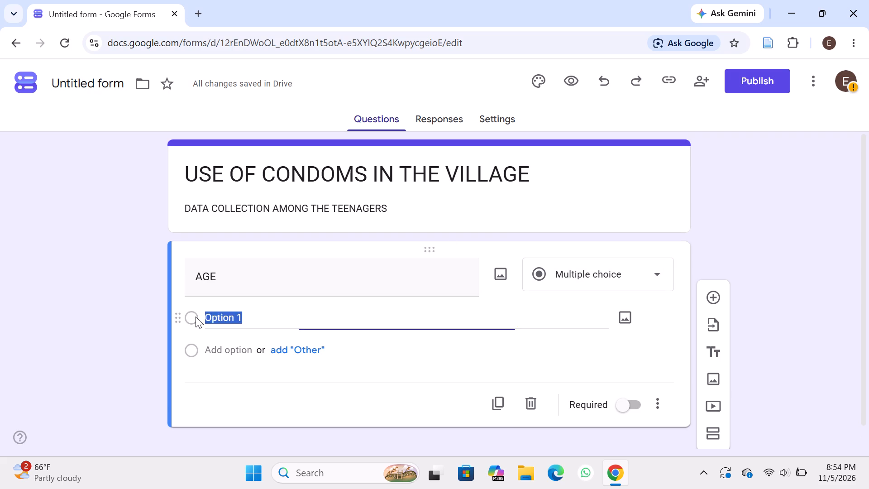
click(196, 316)
click(196, 316)
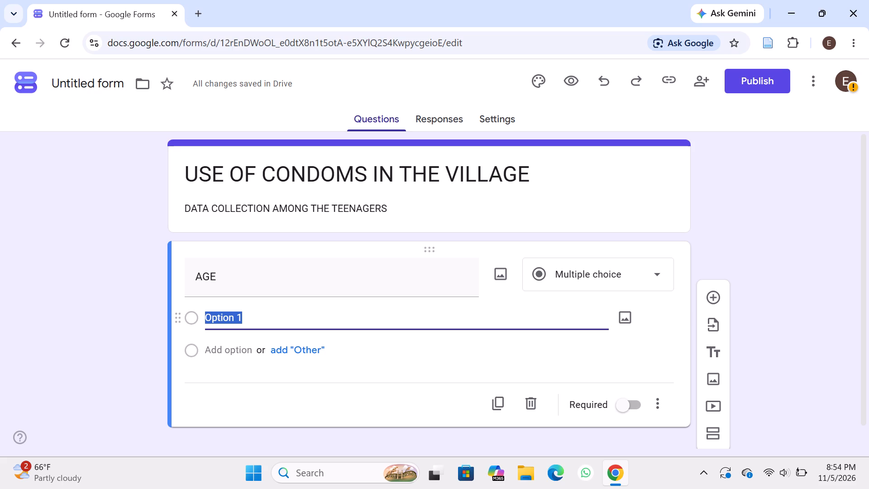
key(1)
key(0)
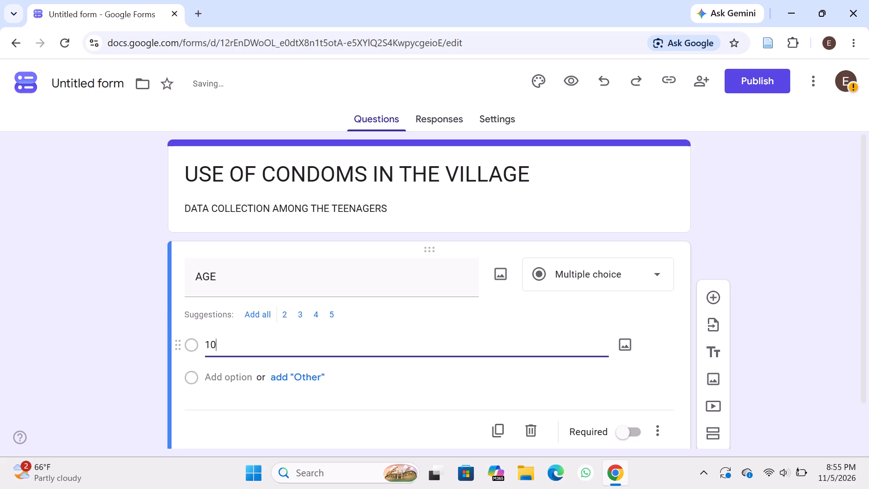
key(minus)
text(12)
text(YE)
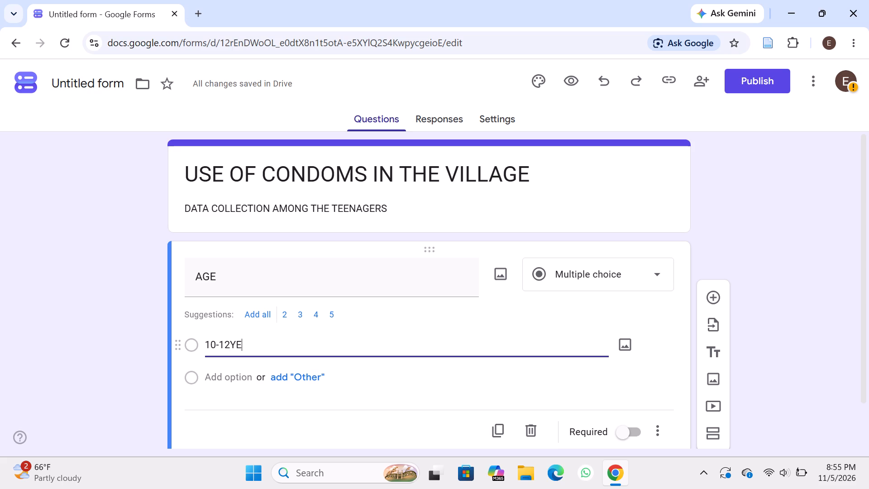
key(BackSpace)
key(BackSpace)
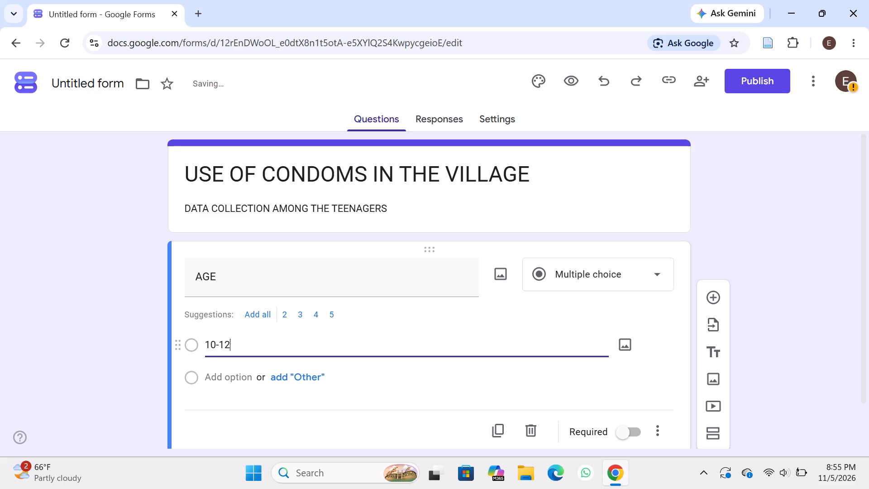
key(space)
text(YEAR)
key(s)
Add a second answer option to the AGE question reading "13-15 Years".
click(232, 375)
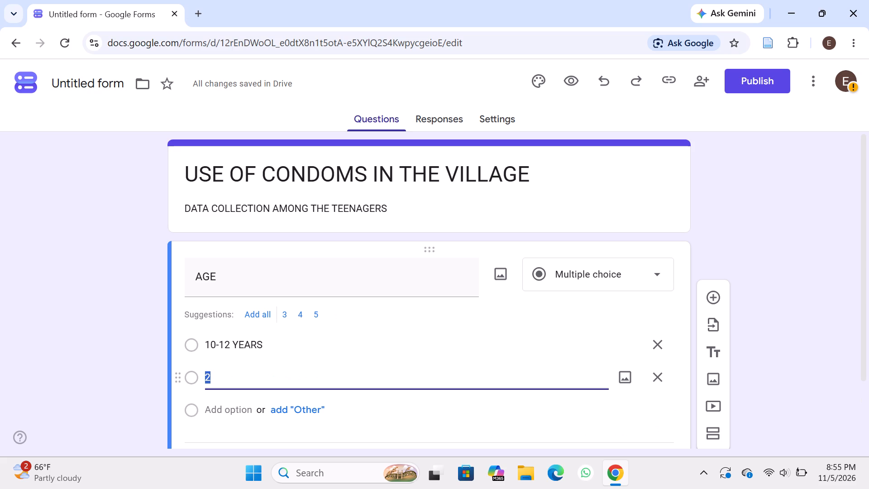
key(a)
key(BackSpace)
text(13)
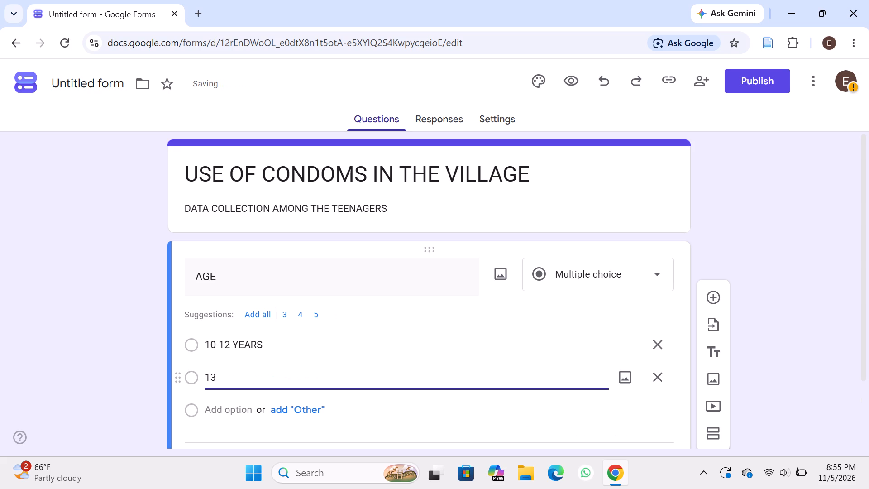
key(minus)
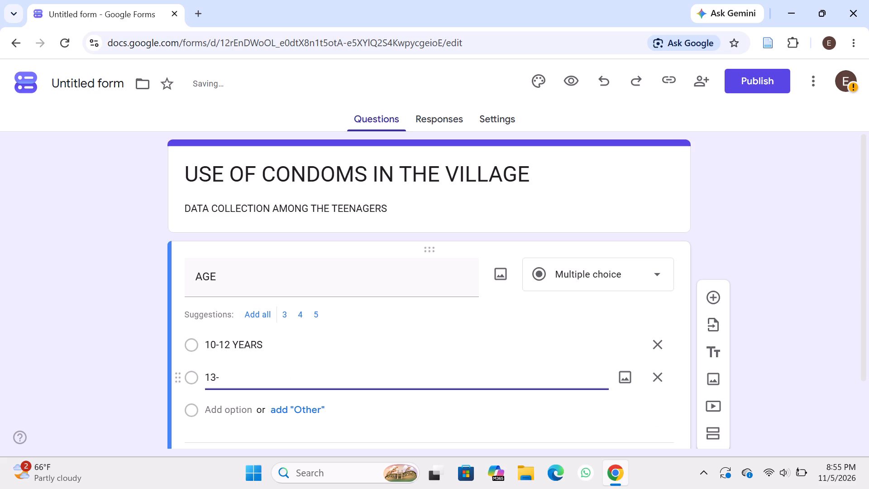
text(15YE)
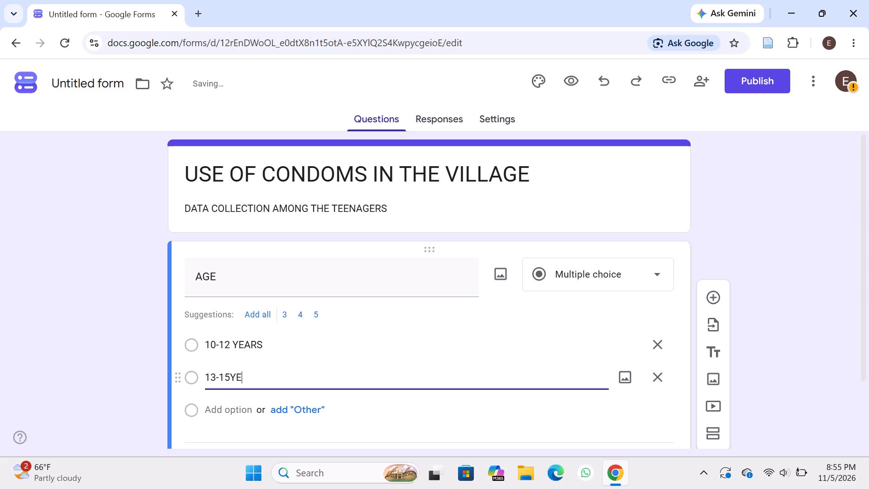
key(BackSpace)
text(ears)
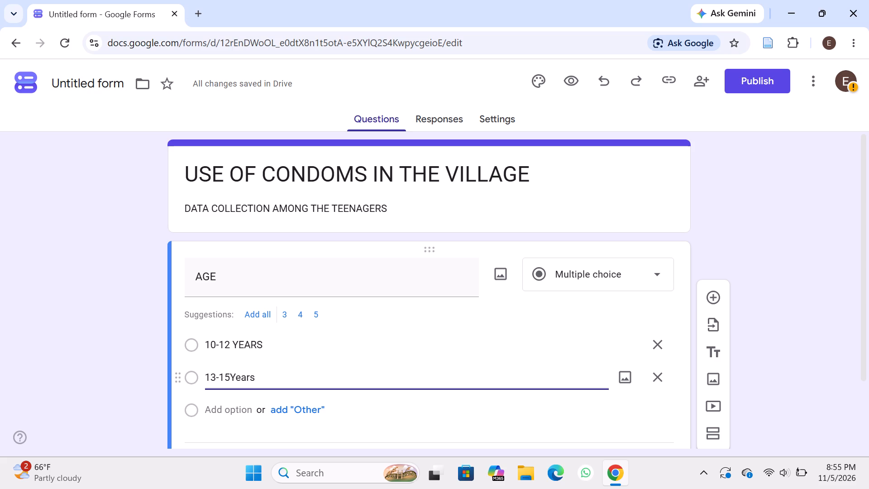
click(231, 372)
key(space)
Add a third answer option to the AGE question reading "16-19 years".
click(235, 407)
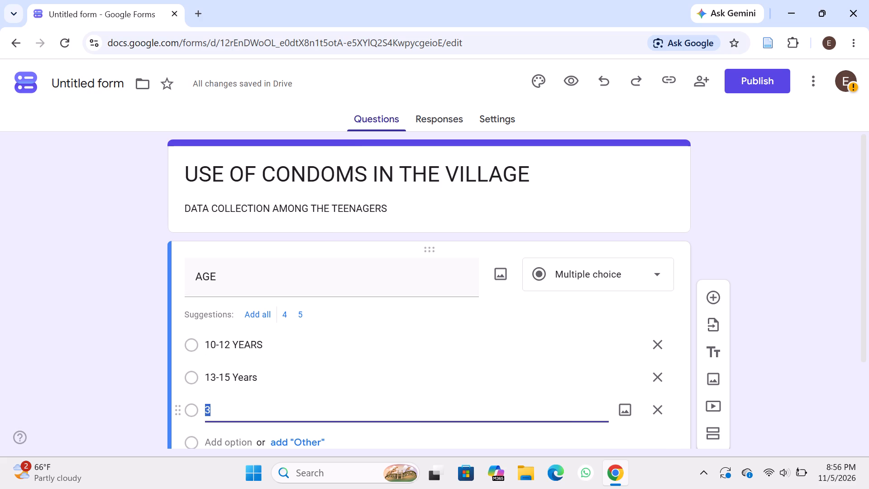
text(16)
key(minus)
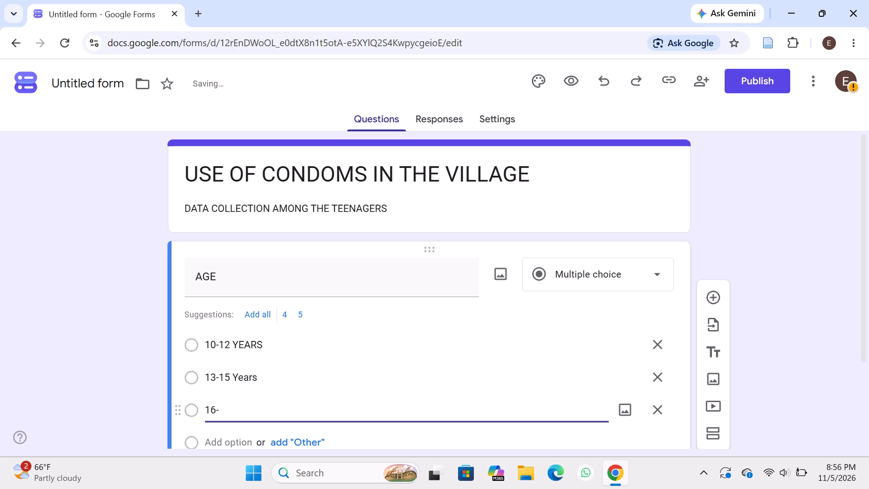
text(19)
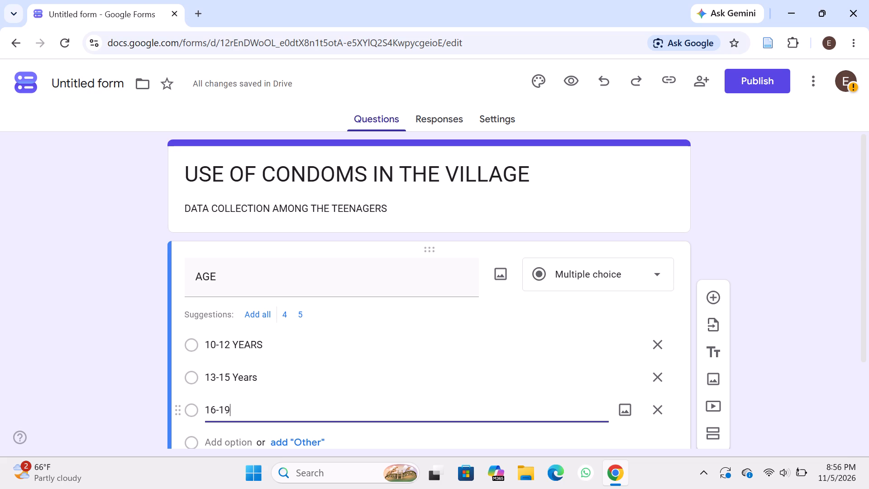
key(space)
text(year)
key(s)
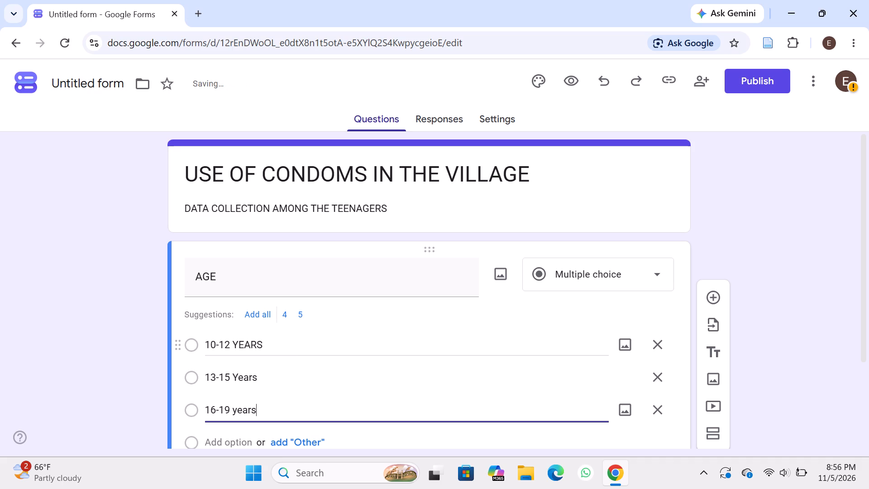
Rewrite the AGE question's first answer option as "10-12 years" with the unit in lowercase.
click(280, 346)
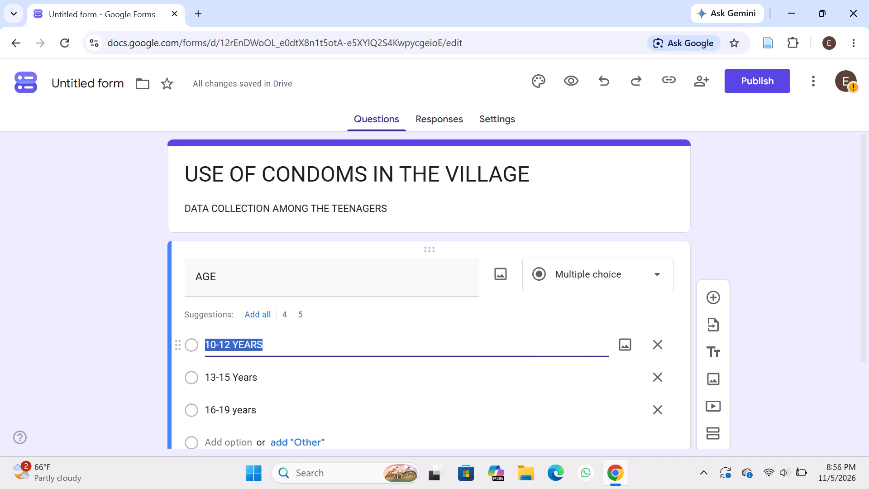
text(10-)
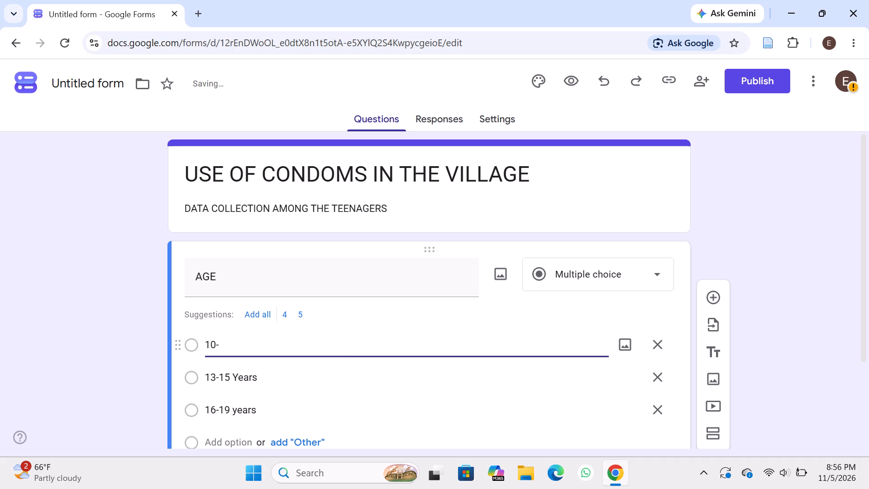
text(12)
key(space)
text(year)
key(s)
click(364, 116)
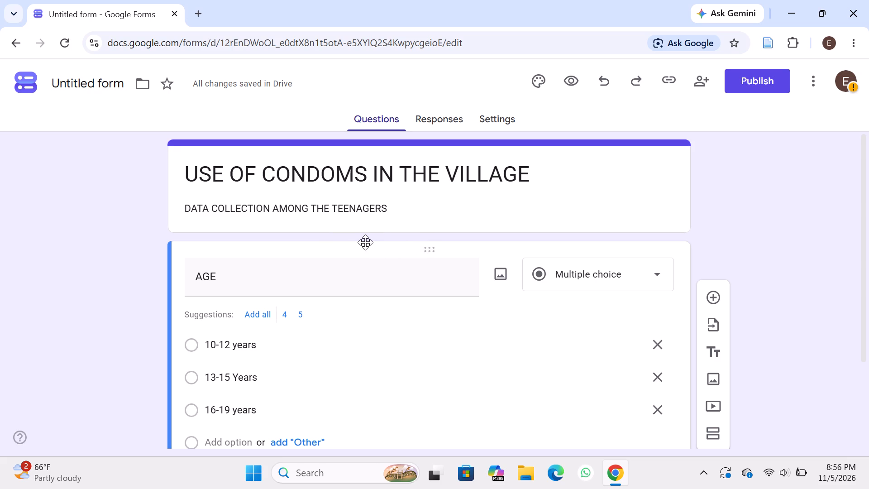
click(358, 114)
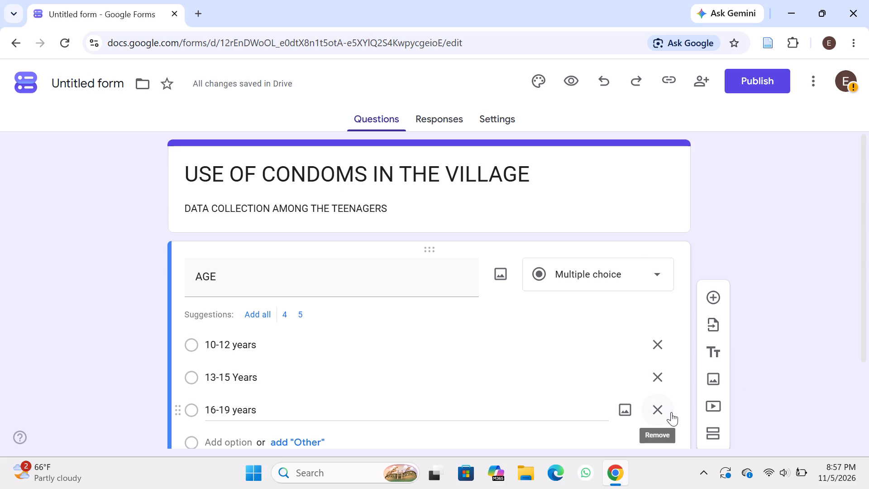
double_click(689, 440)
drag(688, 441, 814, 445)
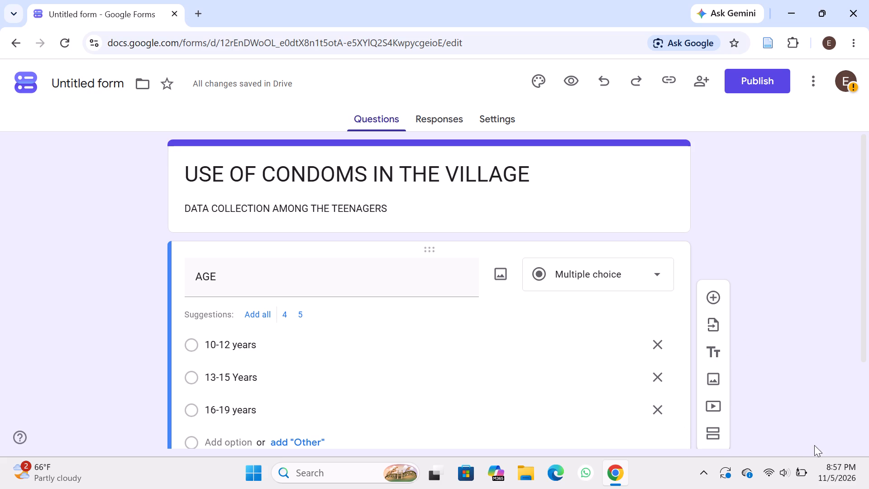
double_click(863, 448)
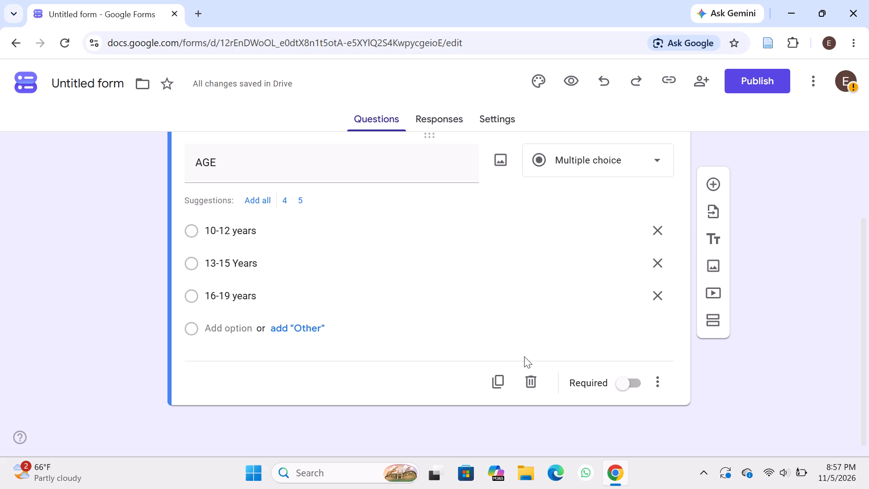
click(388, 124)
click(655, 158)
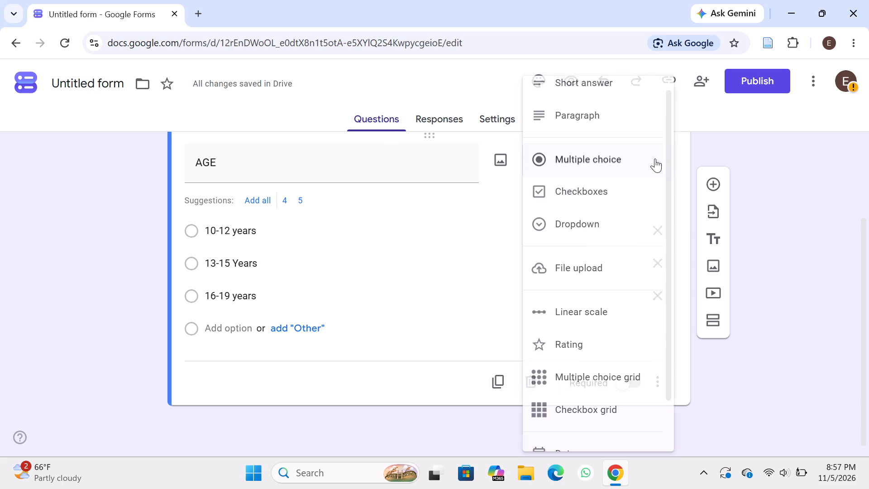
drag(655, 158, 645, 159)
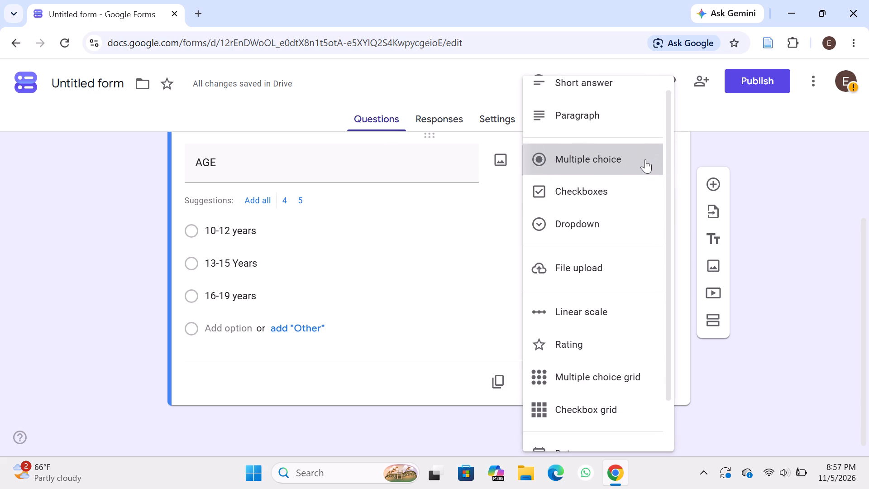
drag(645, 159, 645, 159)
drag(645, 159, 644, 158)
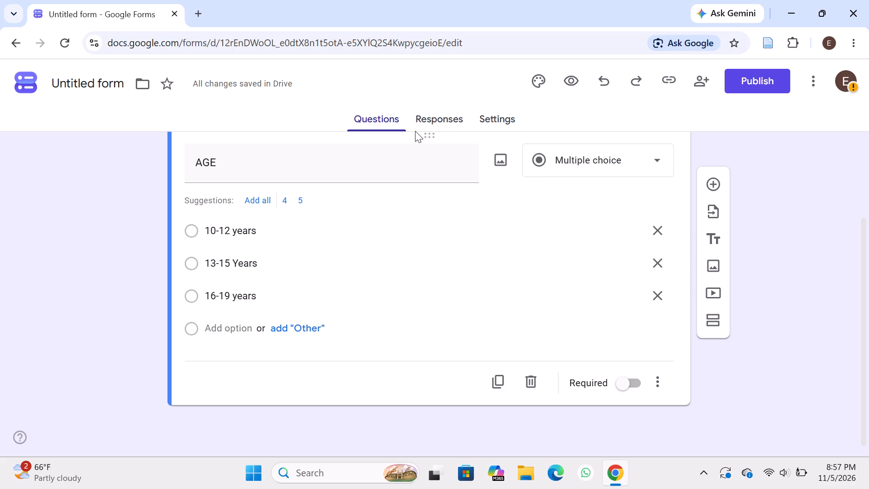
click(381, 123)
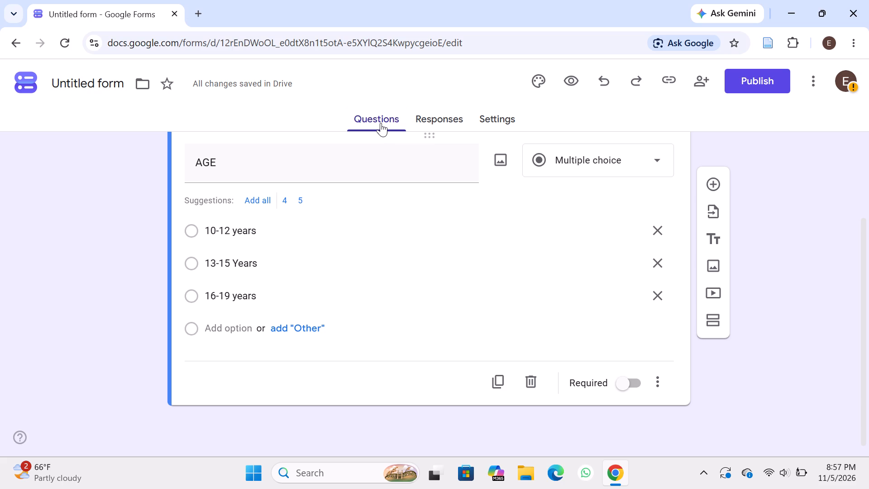
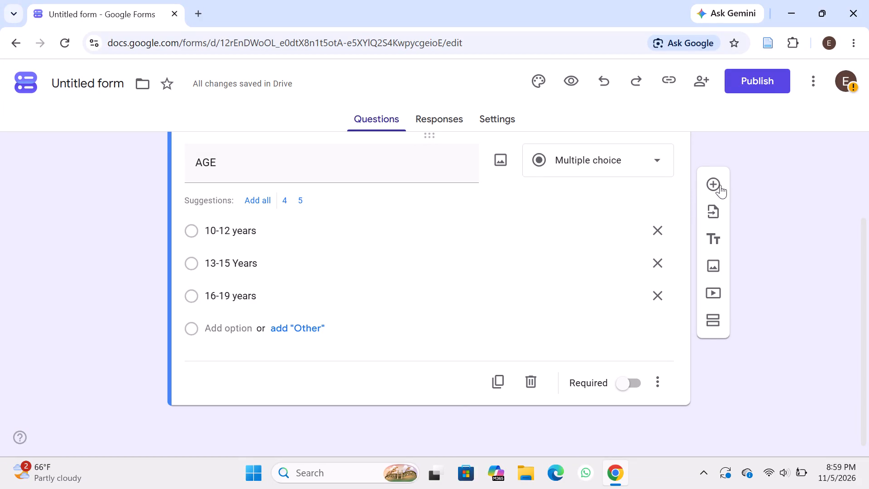
Add a new multiple-choice question titled "SEX" below the AGE question.
click(709, 185)
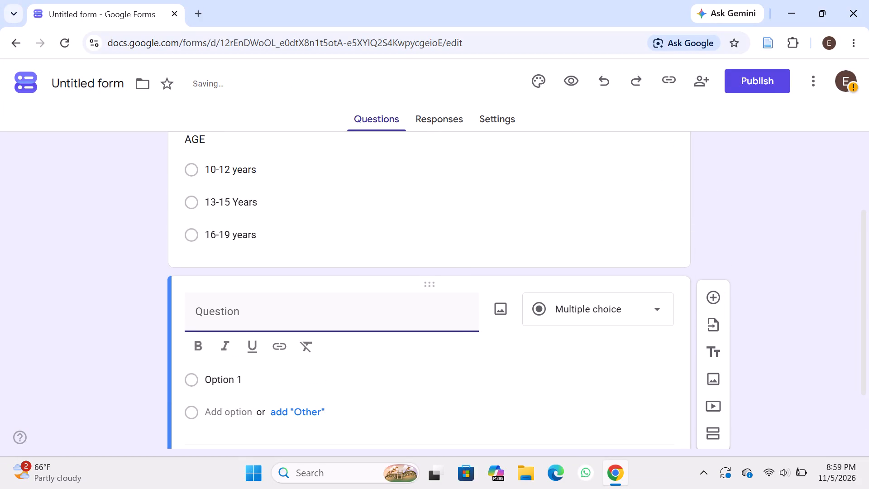
click(244, 318)
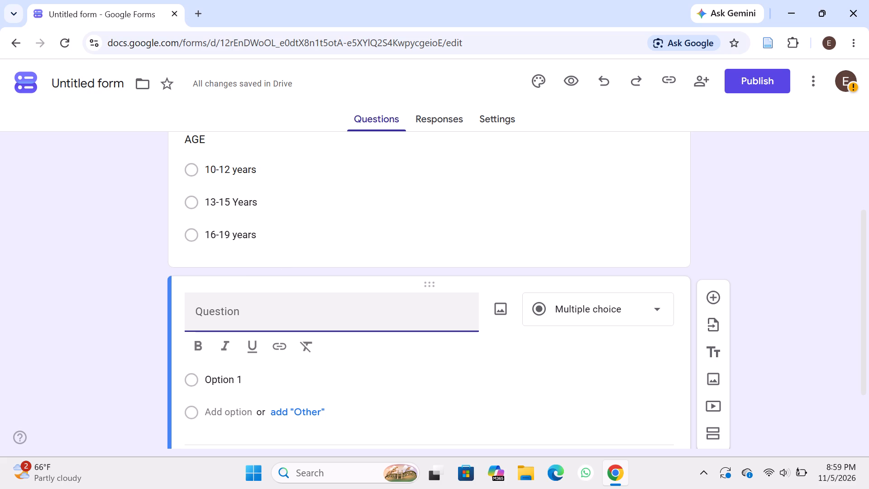
text(SEX)
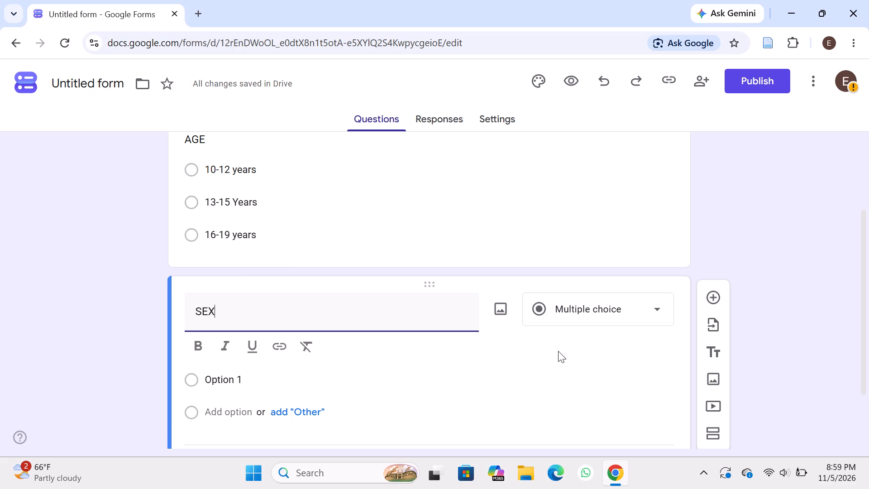
click(659, 307)
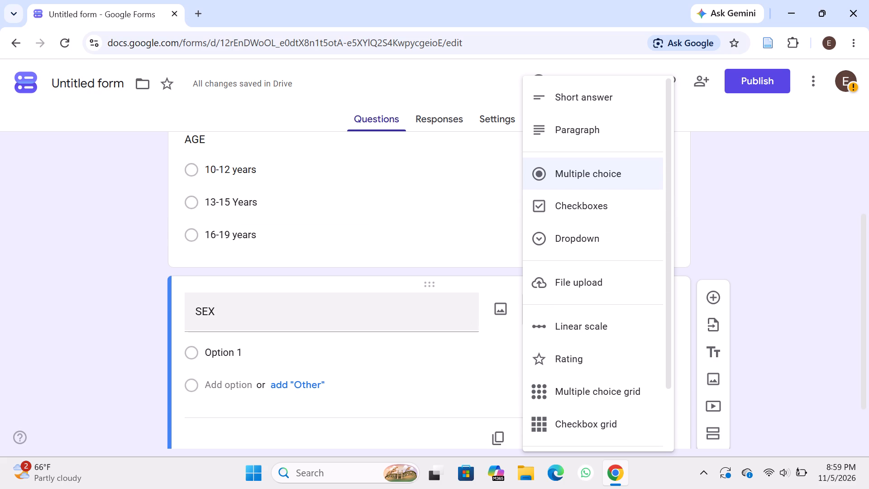
Fill in the SEX question's answer options as "MALE" and "FEMALE".
click(248, 349)
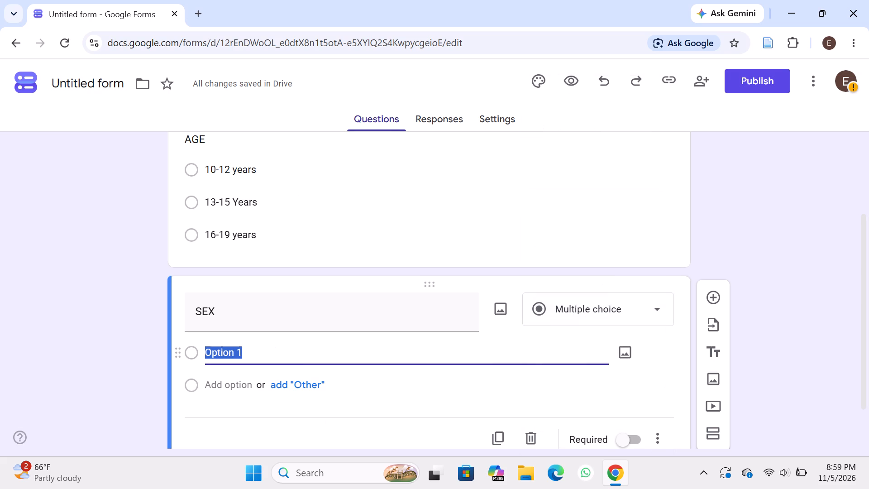
text(MA)
text(LE)
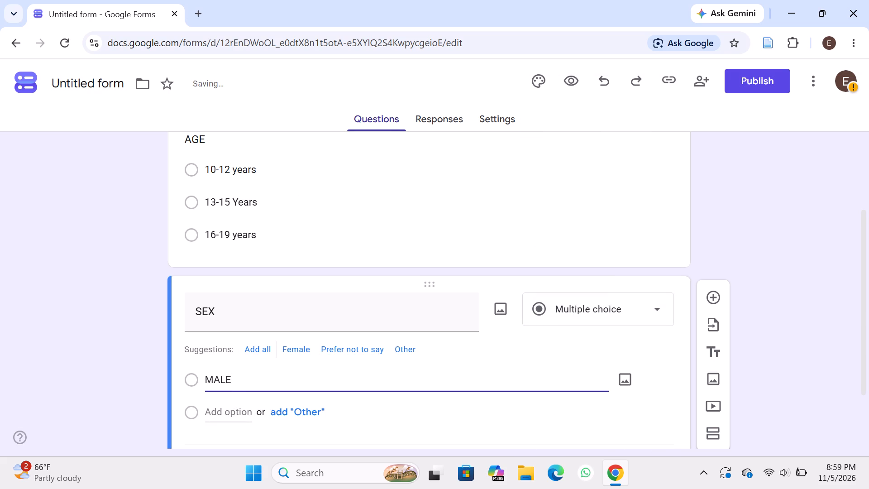
click(234, 413)
text(FE)
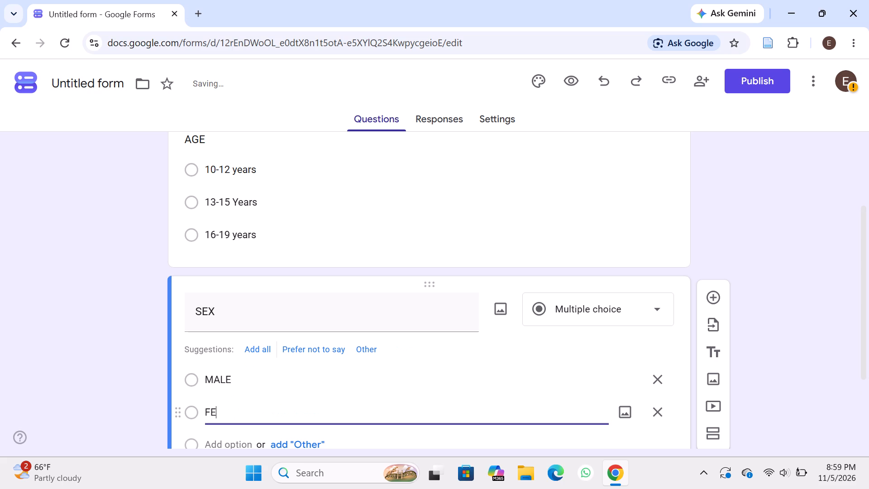
text(MA)
text(LE)
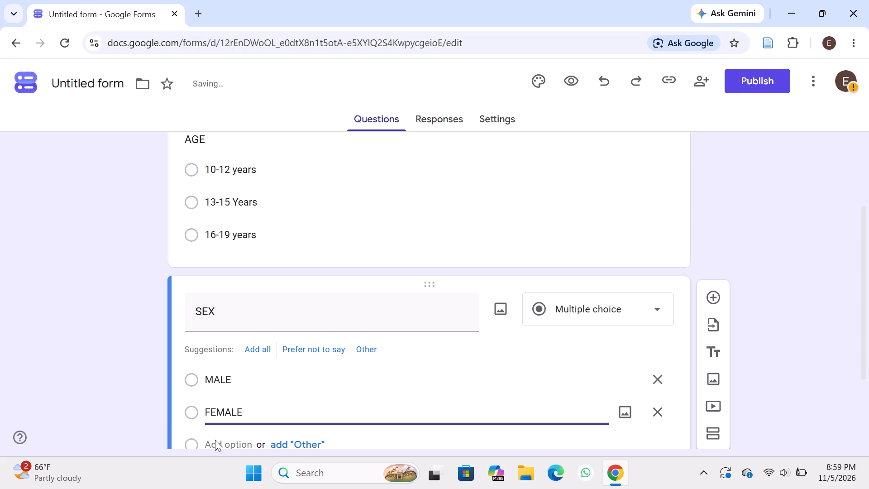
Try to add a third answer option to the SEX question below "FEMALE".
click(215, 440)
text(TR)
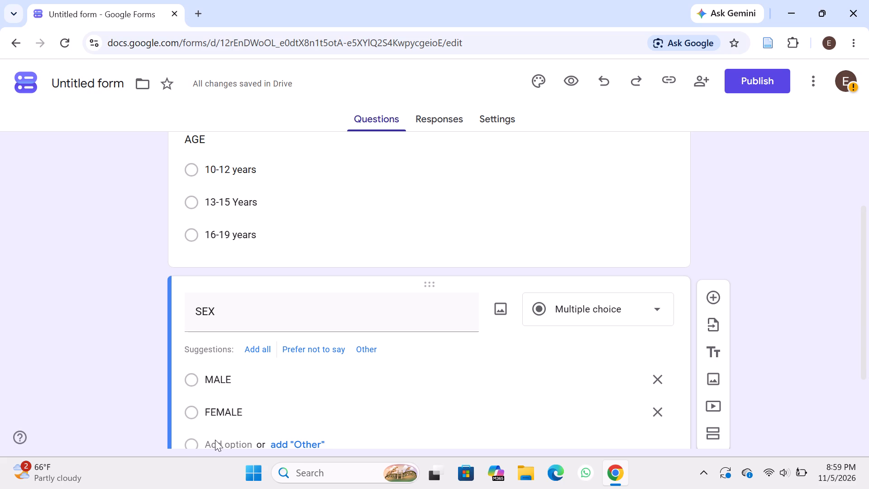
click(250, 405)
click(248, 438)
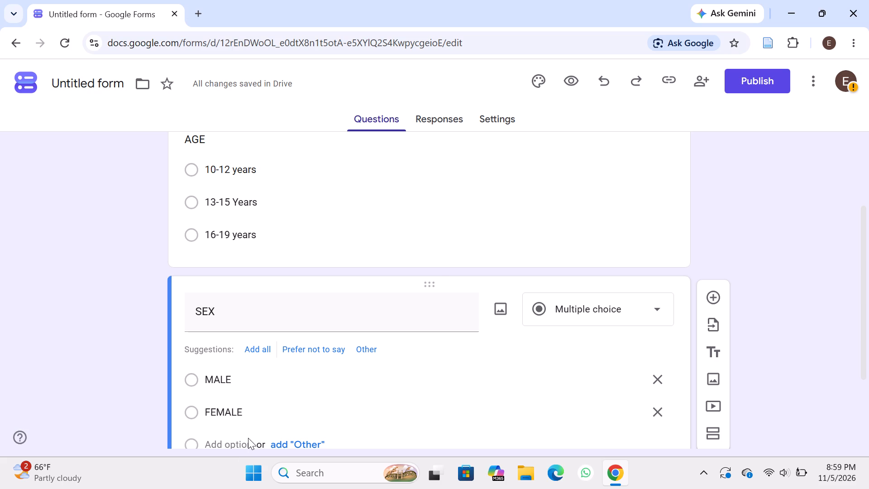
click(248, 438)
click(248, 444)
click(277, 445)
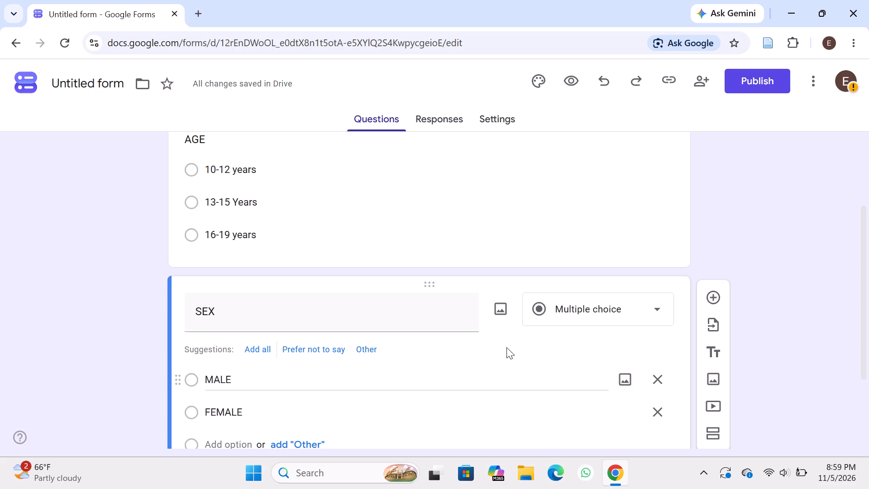
Add a new question titled "RELIGION" below the SEX question, correcting the title's spelling.
click(865, 451)
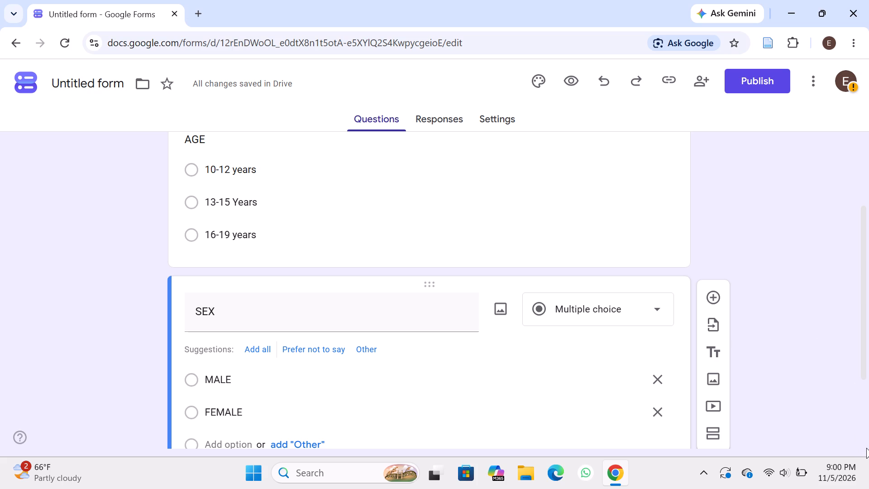
double_click(866, 448)
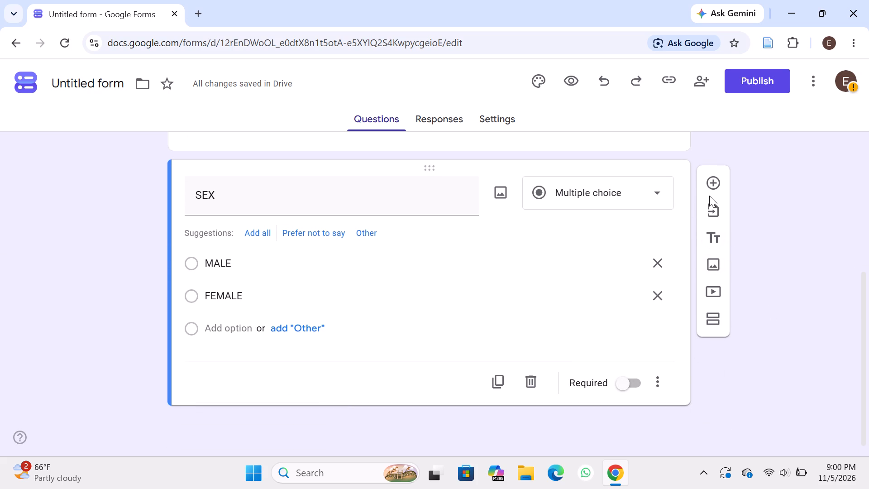
click(711, 182)
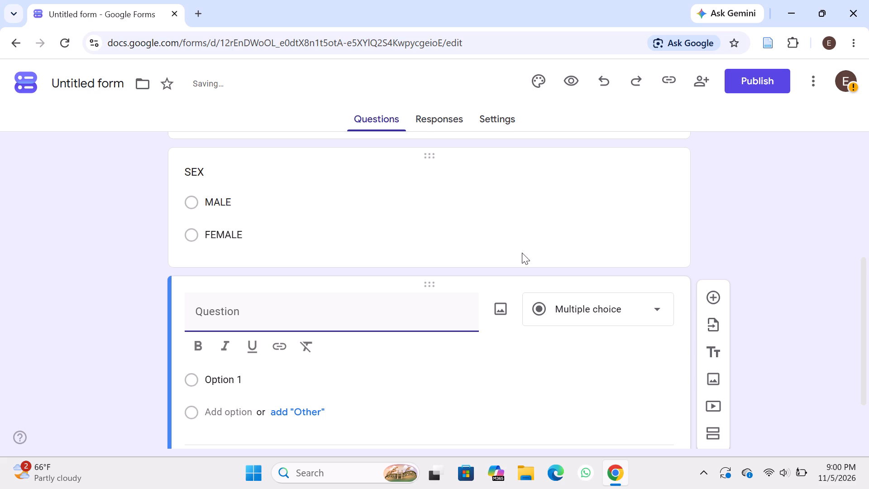
click(323, 321)
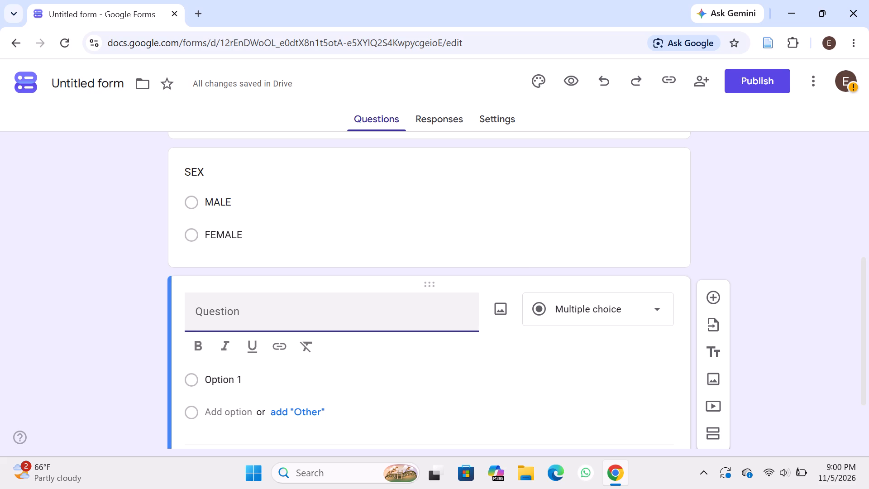
text(RELI)
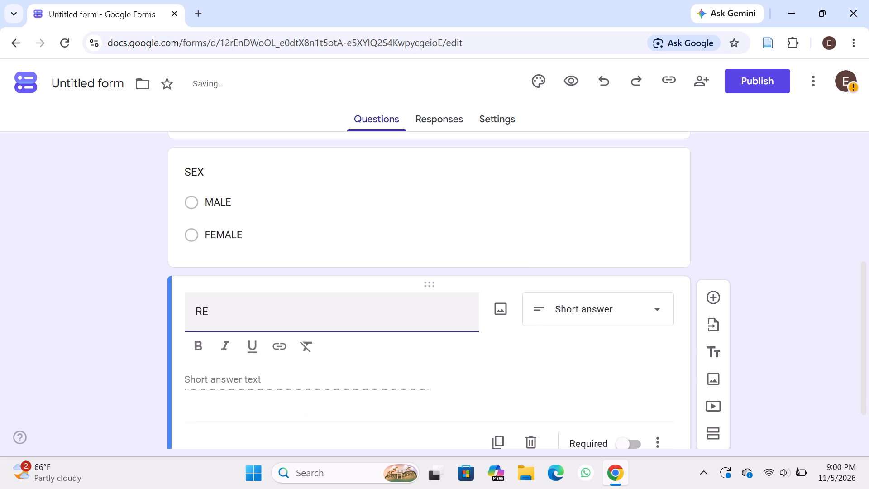
text(LIGIO)
key(n)
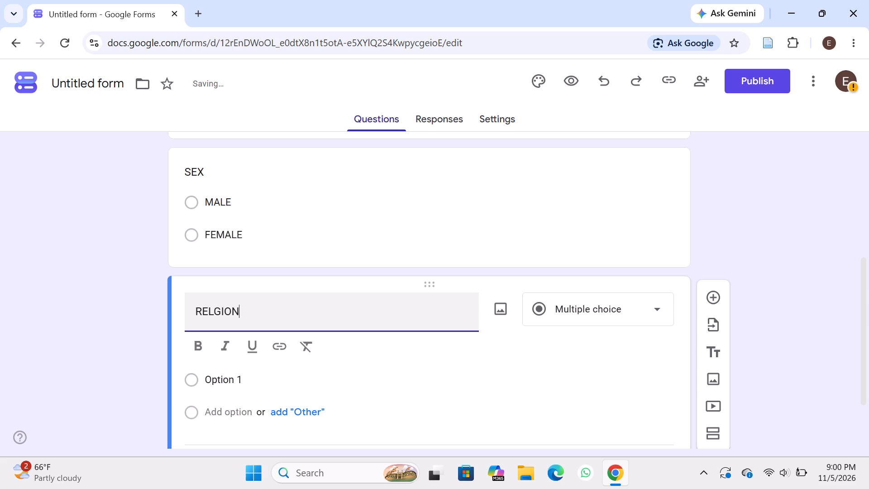
click(215, 307)
key(i)
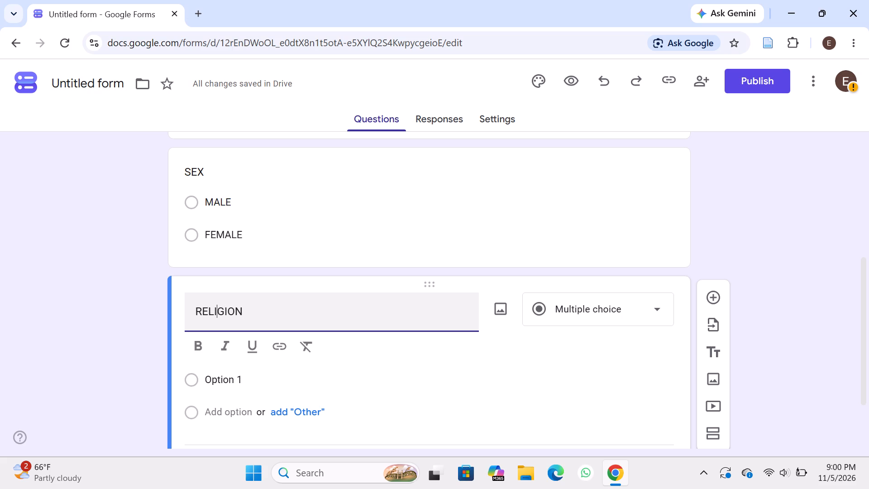
click(250, 309)
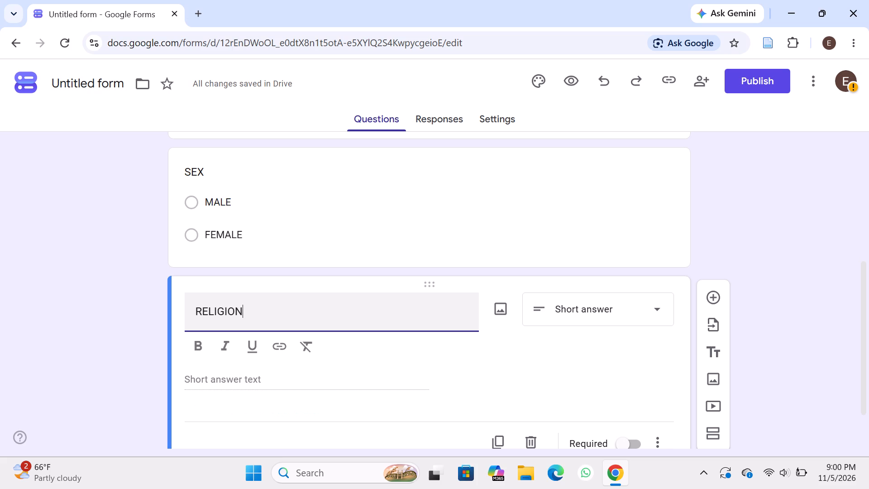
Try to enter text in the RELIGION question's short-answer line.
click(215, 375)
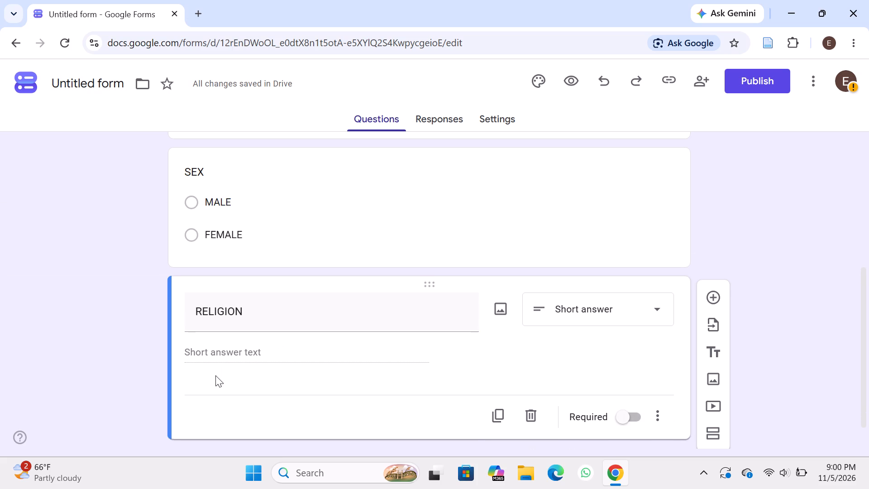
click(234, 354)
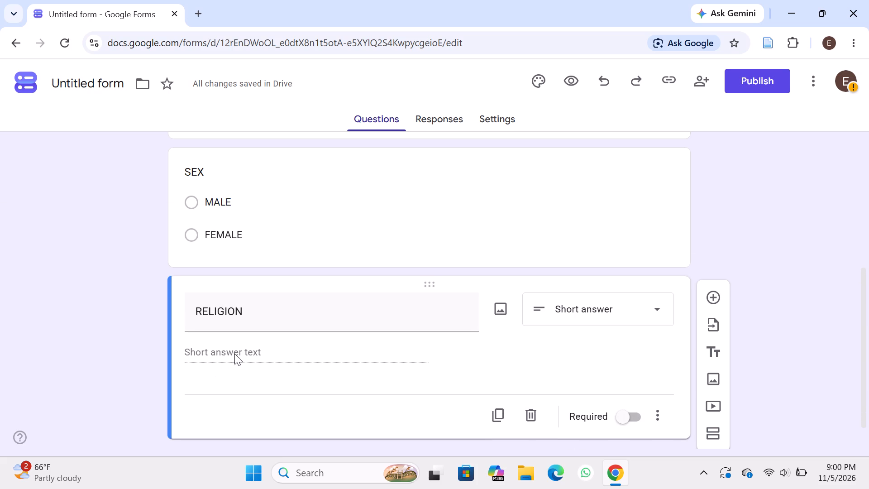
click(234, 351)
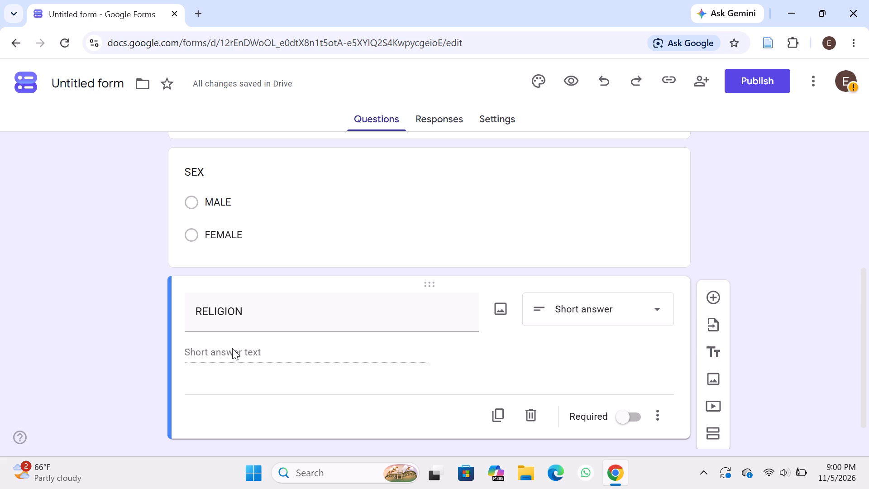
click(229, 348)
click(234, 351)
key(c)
Change the RELIGION question's type to Multiple choice.
click(656, 305)
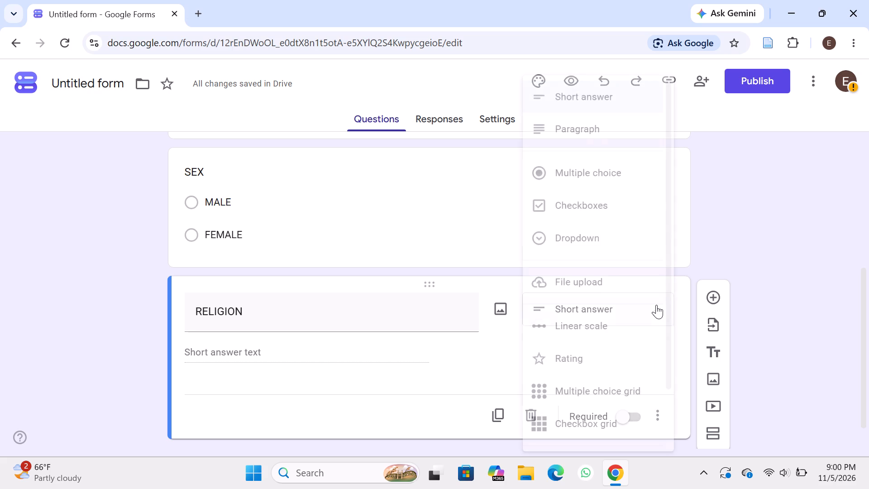
click(656, 305)
double_click(646, 167)
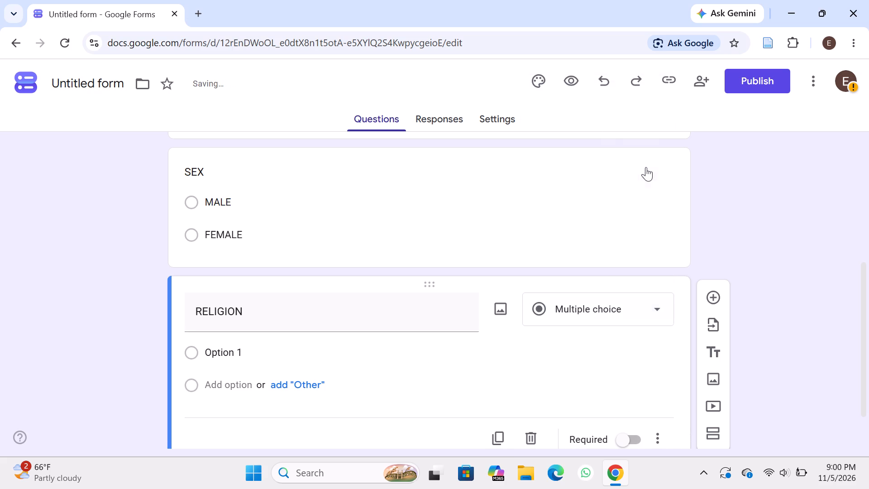
Fill in the RELIGION question's first two answer options as "CHRISTIAN" and "MUSLIM".
click(241, 345)
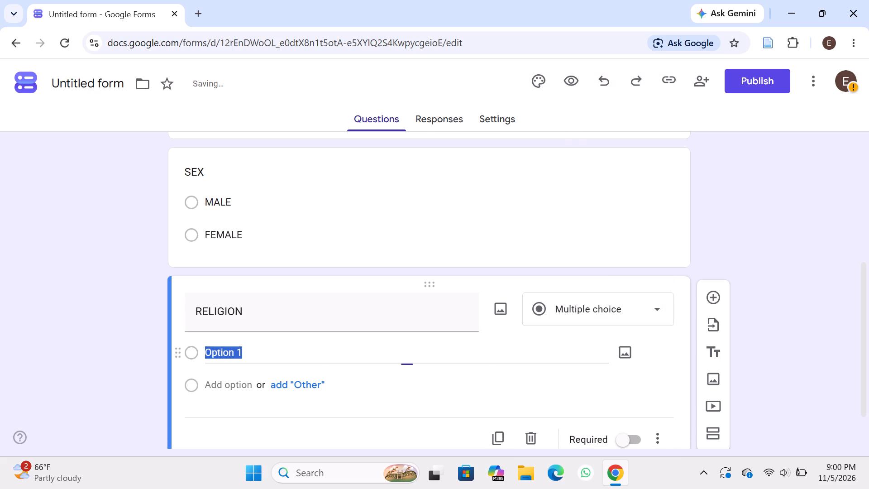
key(r)
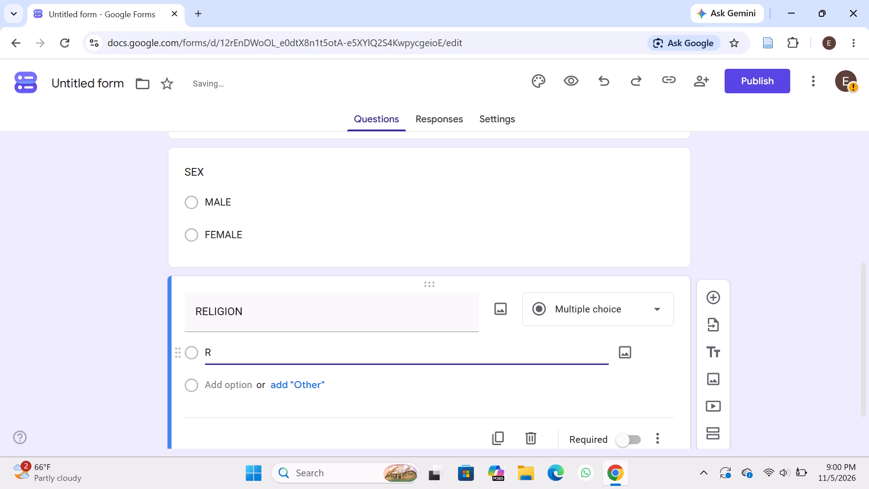
key(BackSpace)
text(CHRISTI)
key(a)
key(n)
click(228, 380)
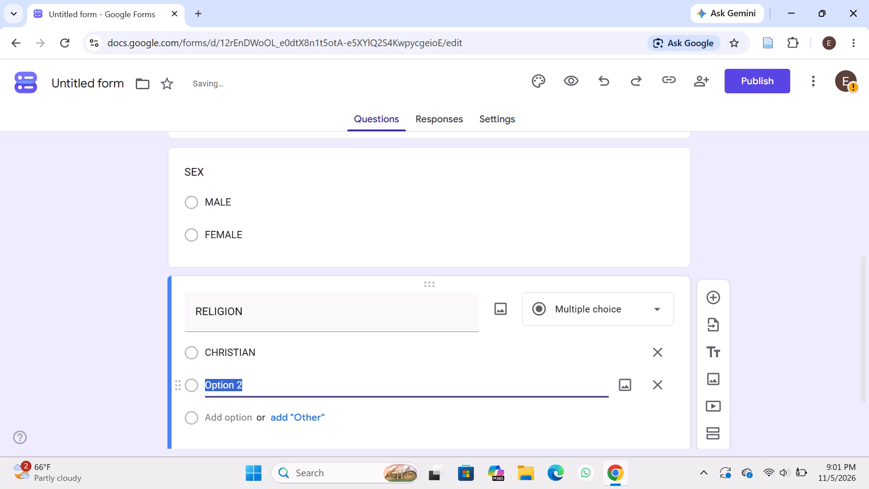
text(MUSLIM)
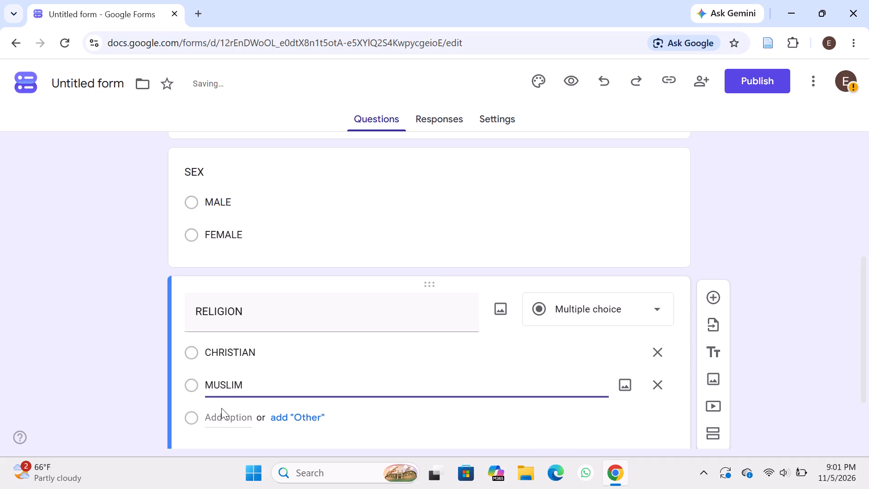
Add the answer options "HINDUS", "Other" and "CHINESE" to the RELIGION question.
click(223, 410)
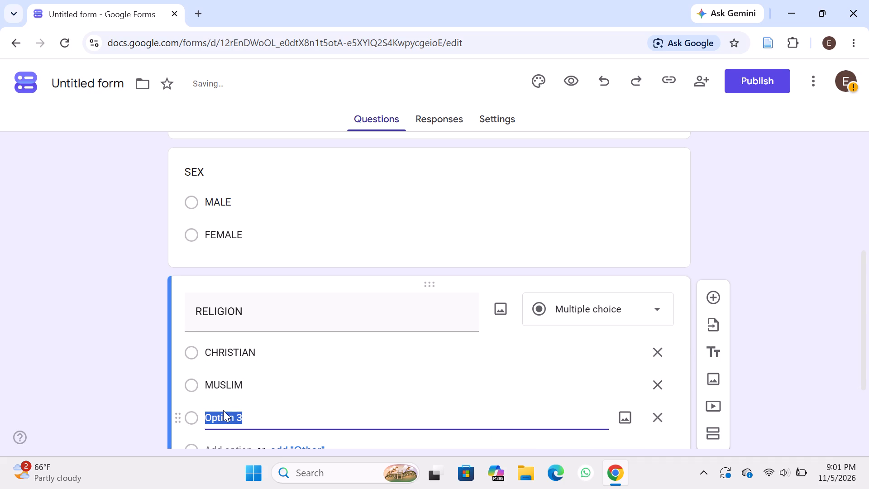
text(HINDUS)
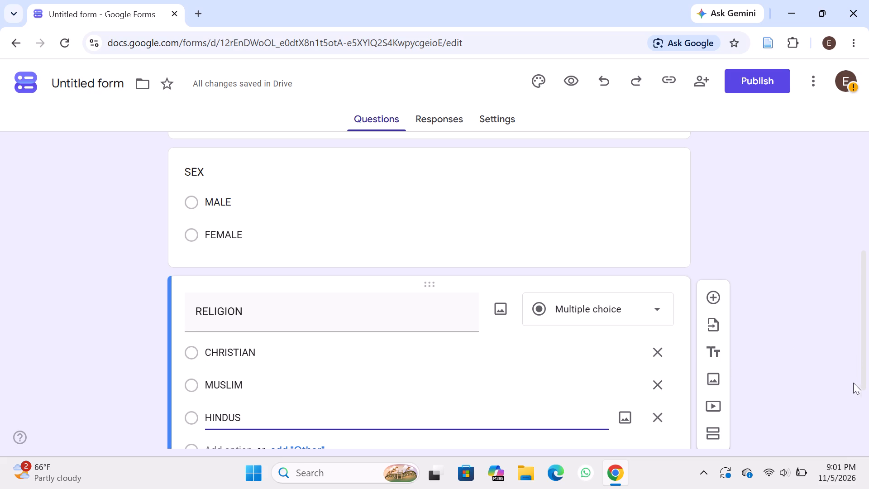
click(864, 420)
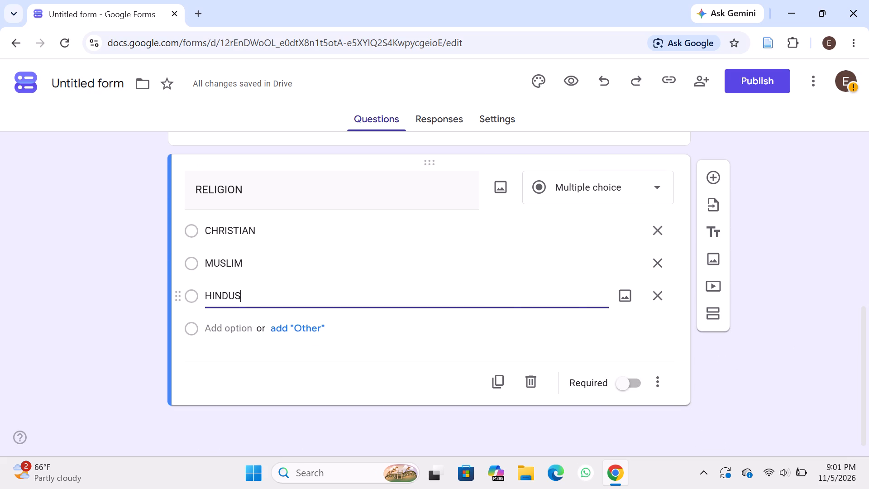
click(276, 325)
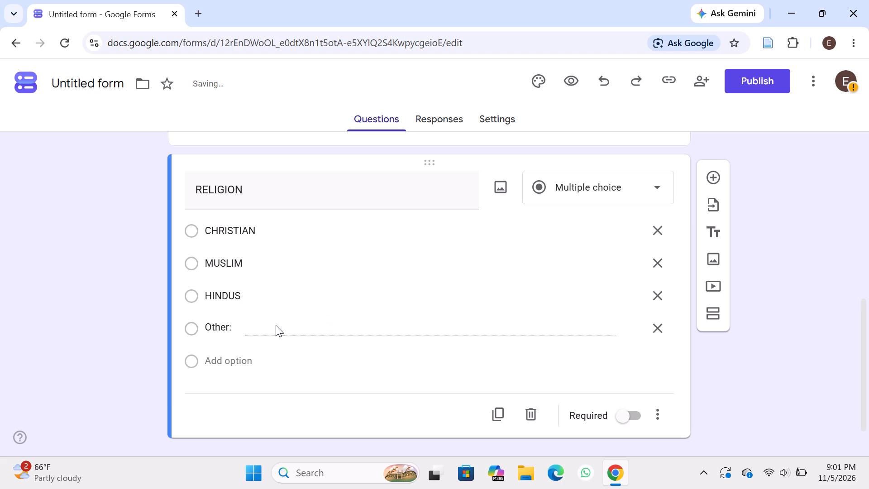
click(229, 326)
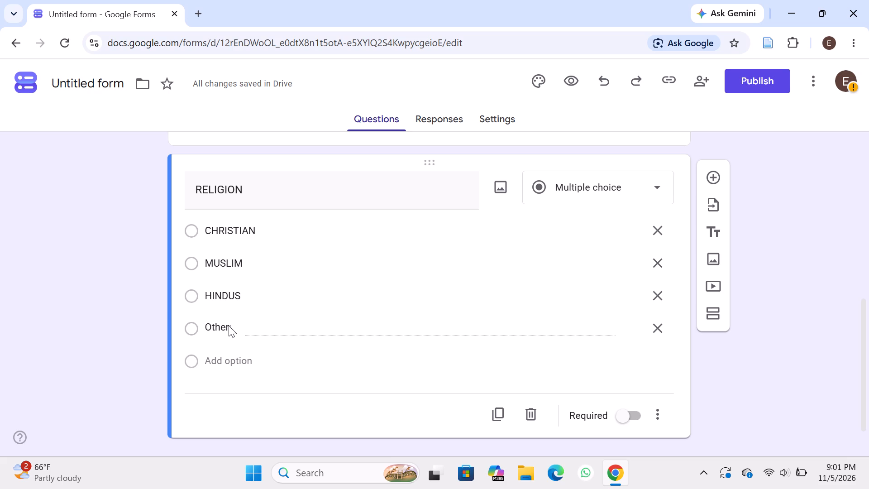
click(245, 328)
click(221, 365)
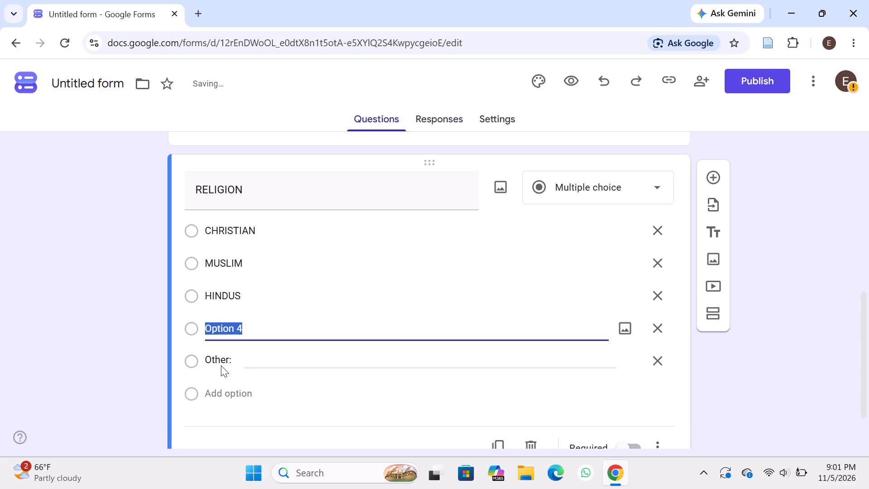
text(CHINESE)
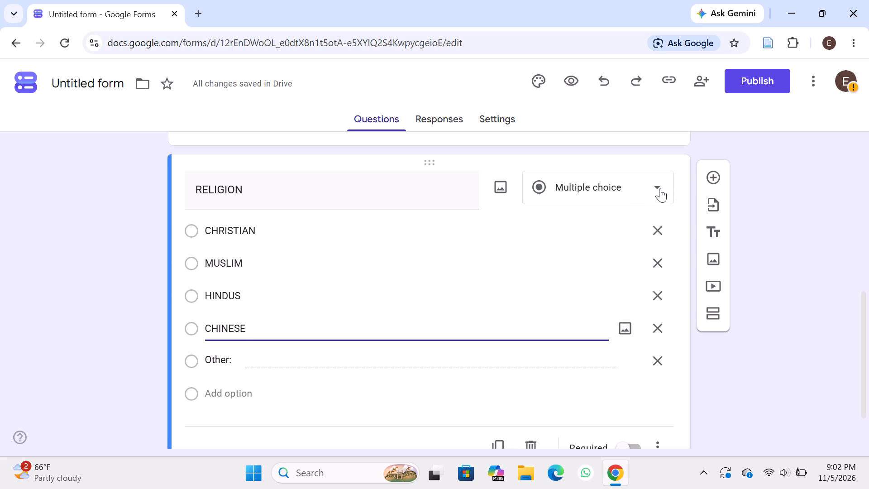
Add a new question of type Short answer below the RELIGION question and open its title for editing.
click(707, 177)
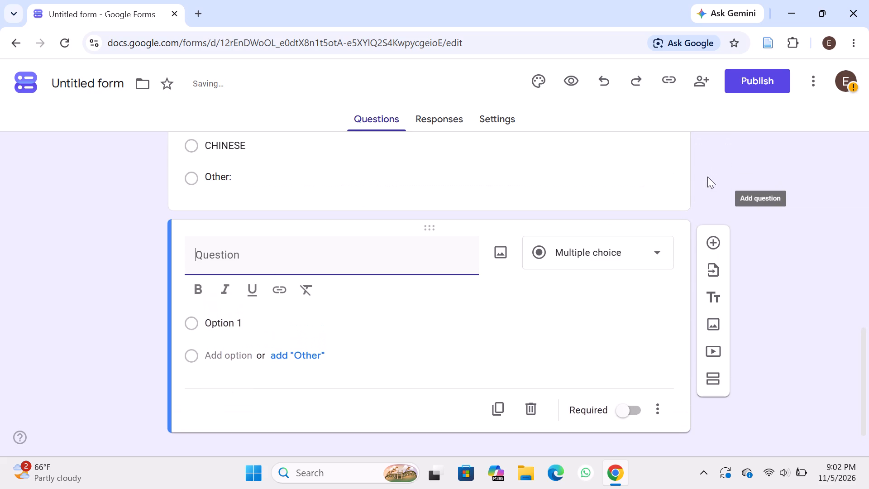
click(660, 248)
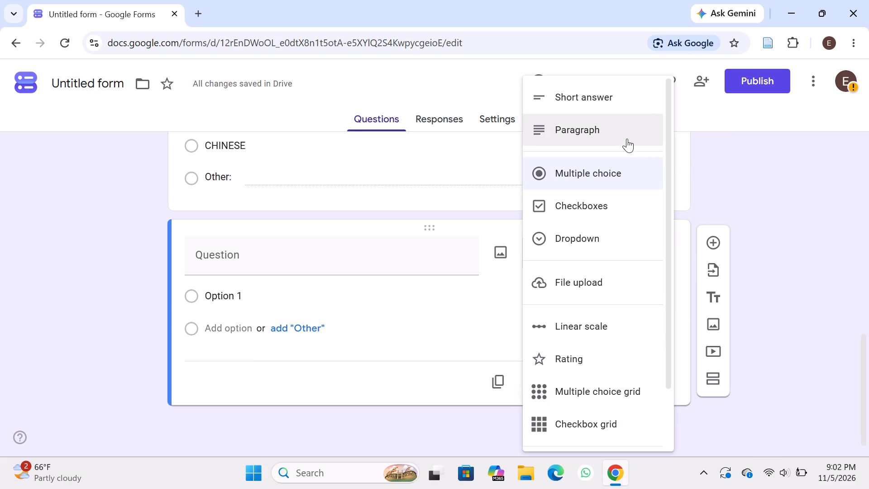
click(607, 94)
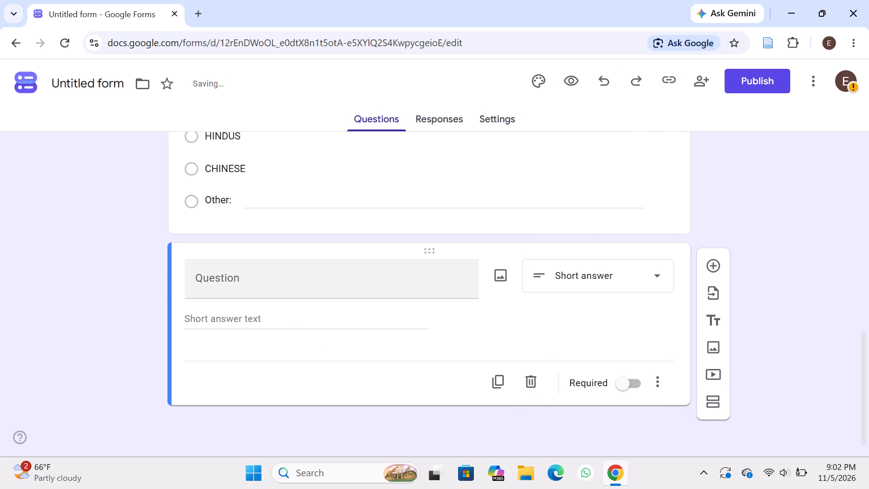
click(295, 290)
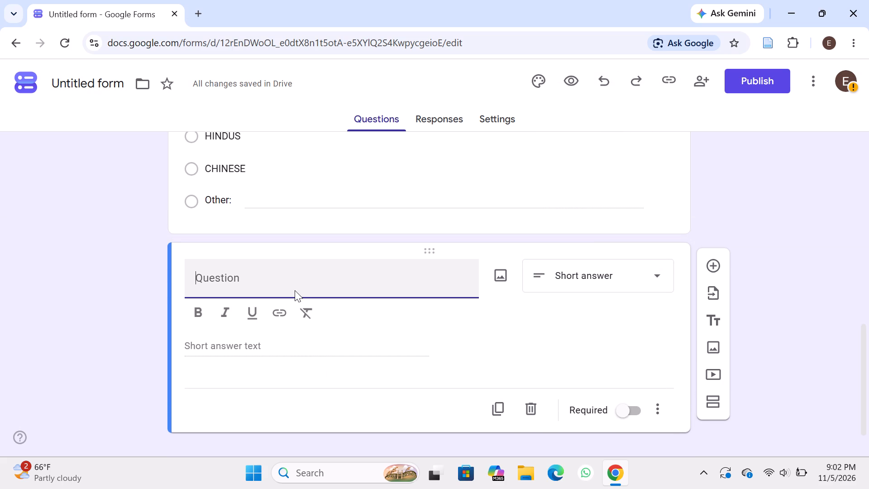
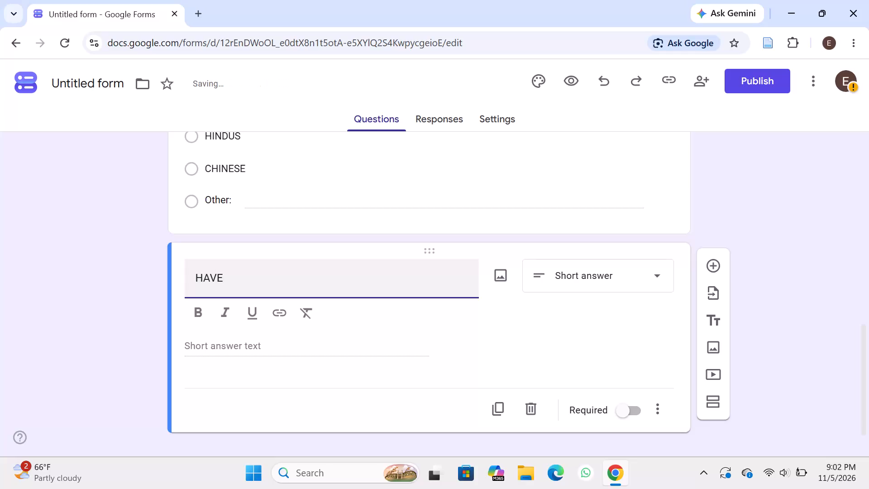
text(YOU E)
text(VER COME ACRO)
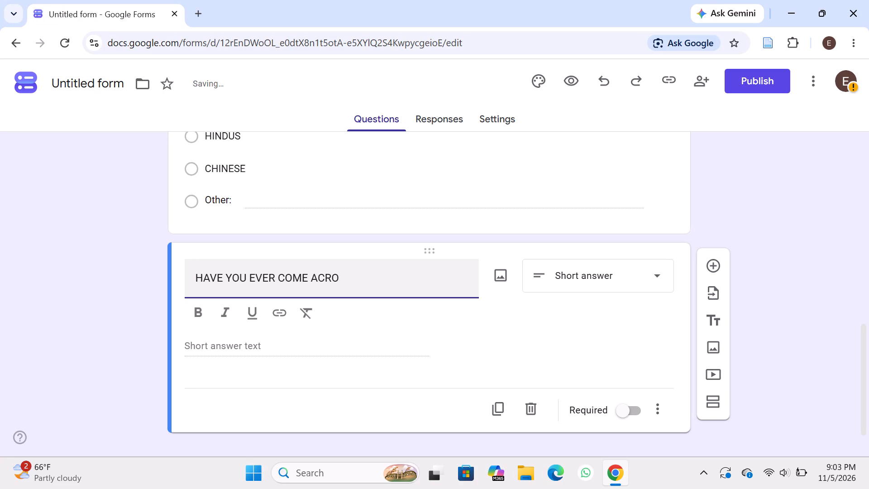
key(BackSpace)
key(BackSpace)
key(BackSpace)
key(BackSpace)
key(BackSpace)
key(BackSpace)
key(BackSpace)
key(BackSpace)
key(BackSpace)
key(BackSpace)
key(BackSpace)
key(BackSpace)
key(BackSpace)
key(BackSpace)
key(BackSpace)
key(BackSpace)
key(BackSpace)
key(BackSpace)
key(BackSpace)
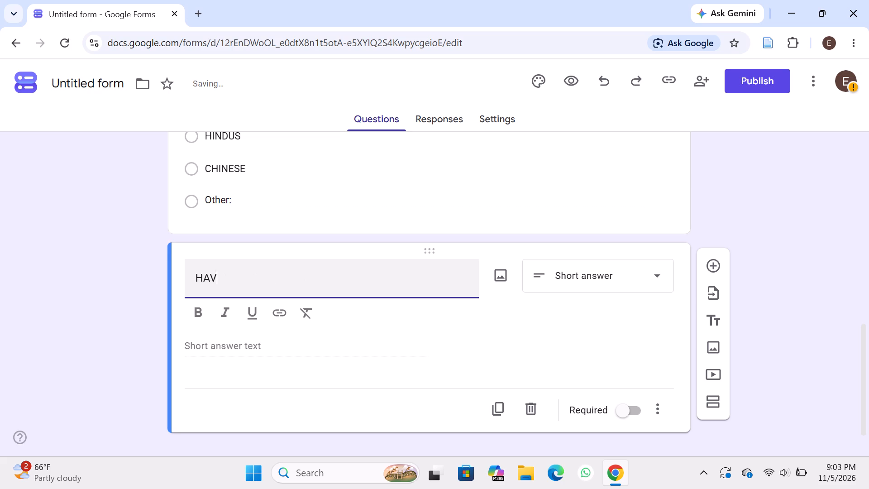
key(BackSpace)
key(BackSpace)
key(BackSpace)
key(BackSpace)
Title the new short-answer question "Have you ever come across a condom?" in sentence case.
key(h)
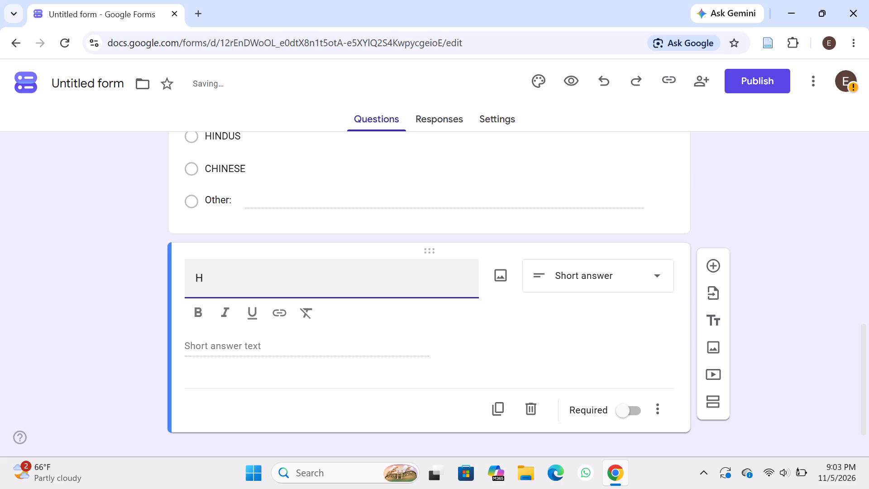
text(ave)
key(space)
text(you)
key(space)
text(ever)
key(space)
text(come acr)
key(o)
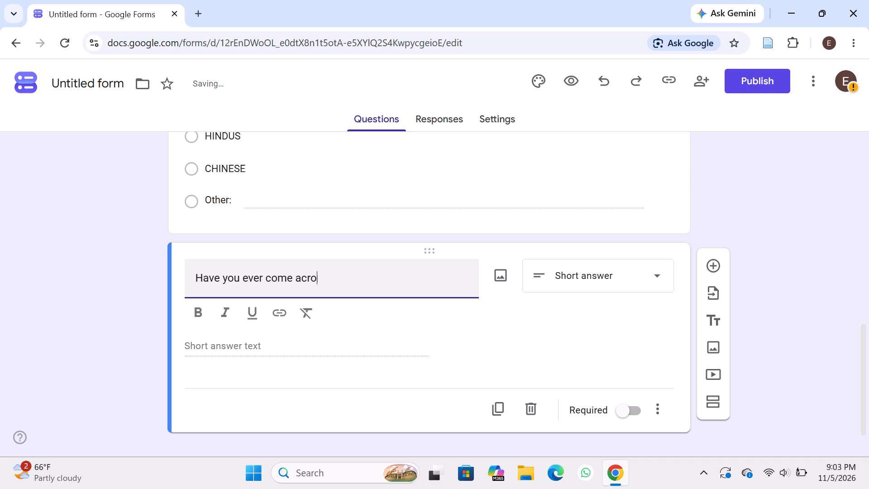
text(ss)
key(space)
text(a co)
text(ndom)
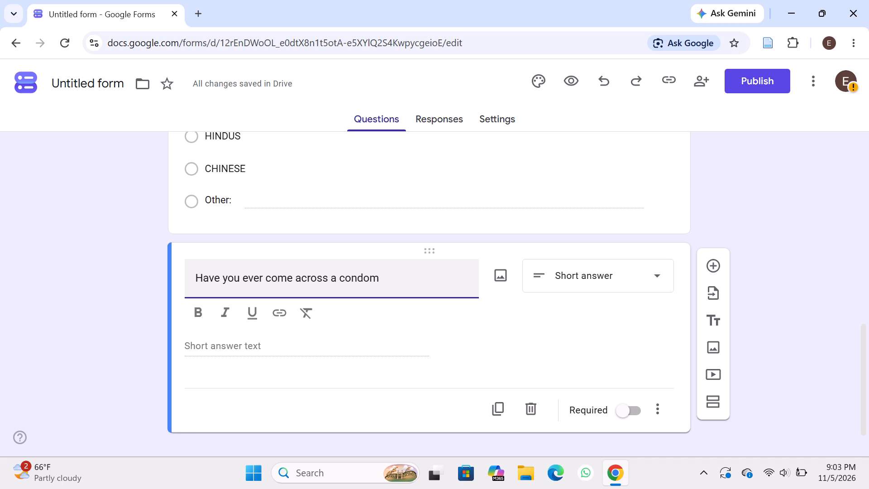
key(shift+question)
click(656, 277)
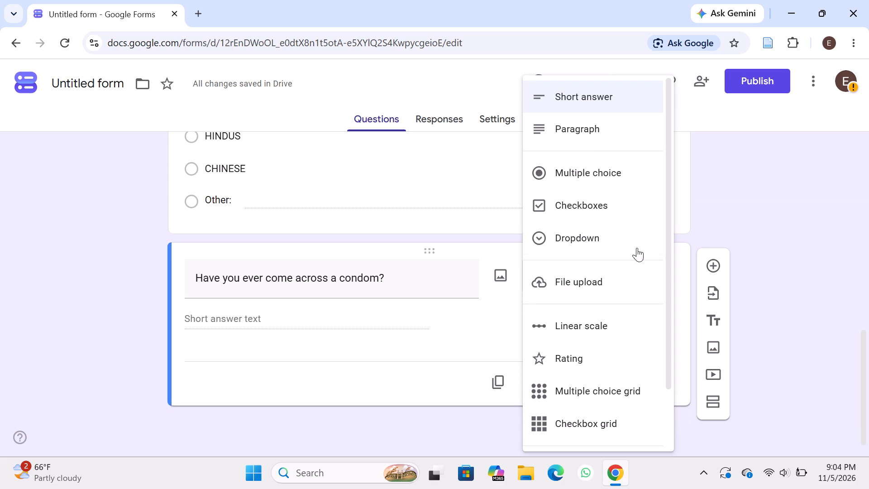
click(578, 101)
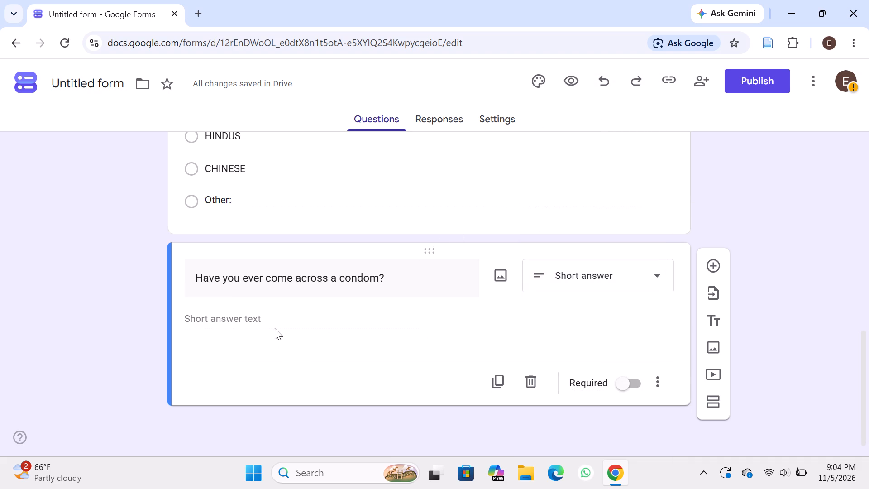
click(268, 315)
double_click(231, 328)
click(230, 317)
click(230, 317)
Extend the short-answer question's title with "If yes, where?" after the existing question.
click(406, 276)
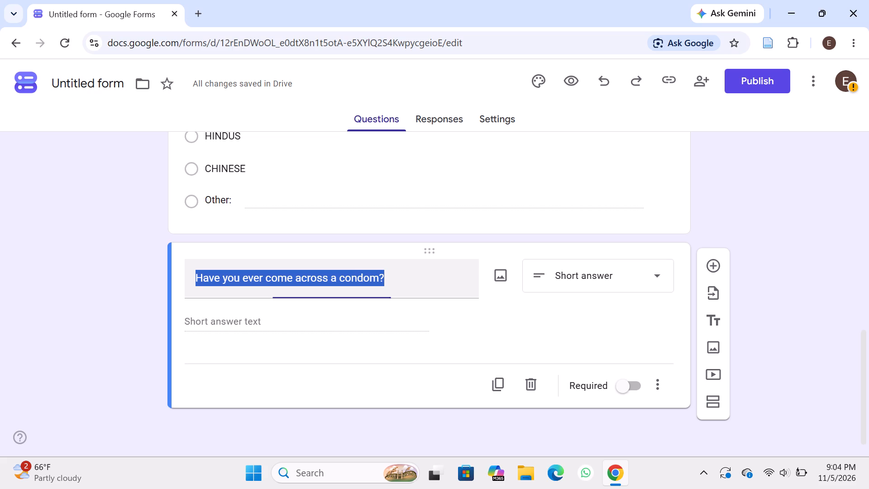
double_click(408, 276)
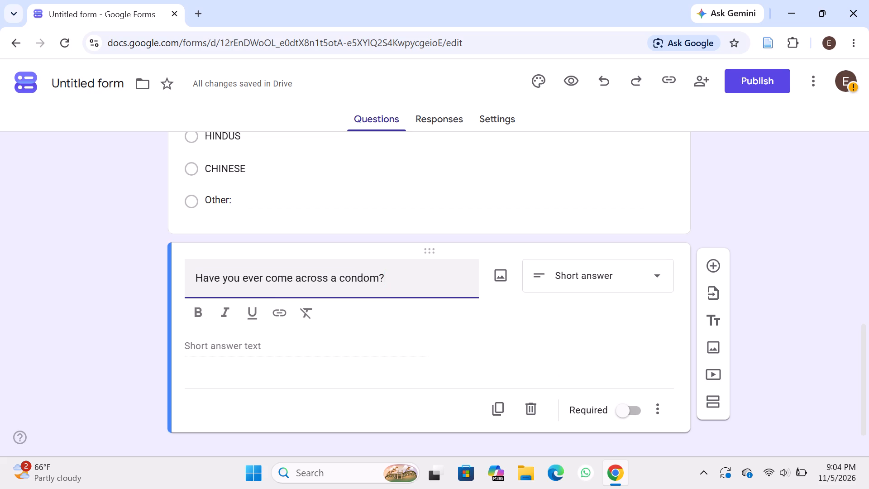
key(space)
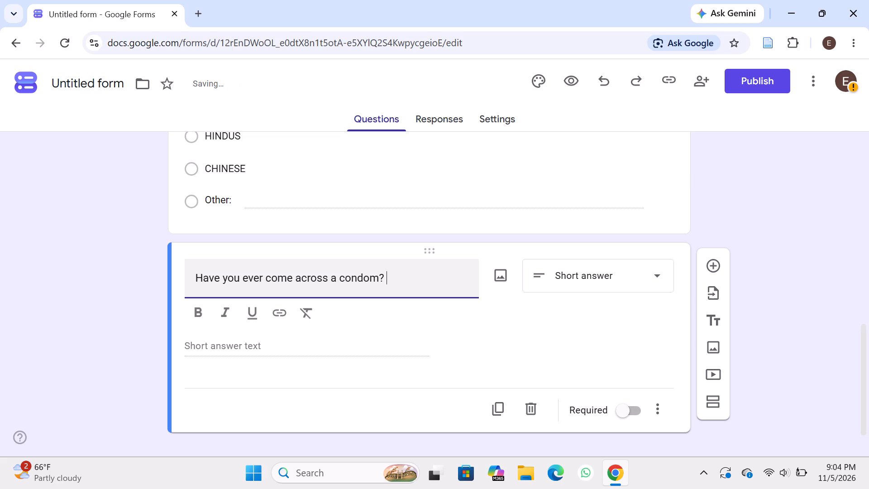
text(if)
key(BackSpace)
key(BackSpace)
text(If yes)
text(,)
key(space)
text(where)
key(shift+question)
Add a new question below the short-answer one and title it "Is condom use prevent pregnancy?".
click(712, 265)
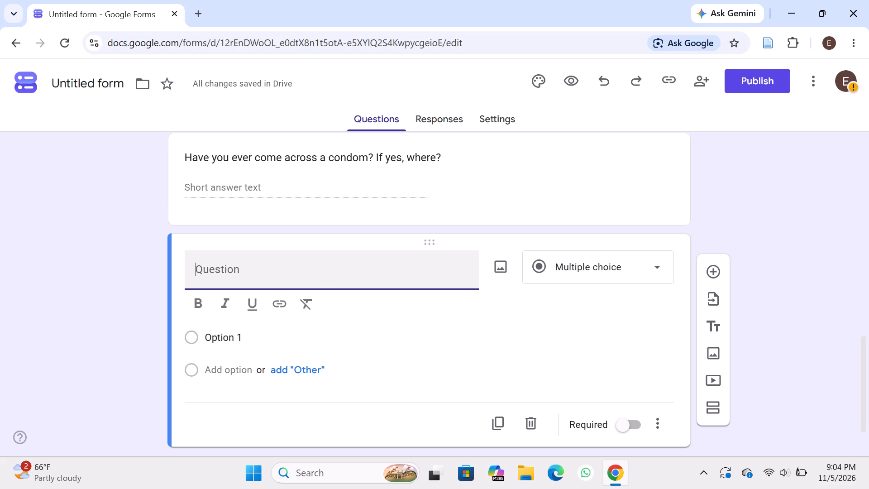
key(shift+i)
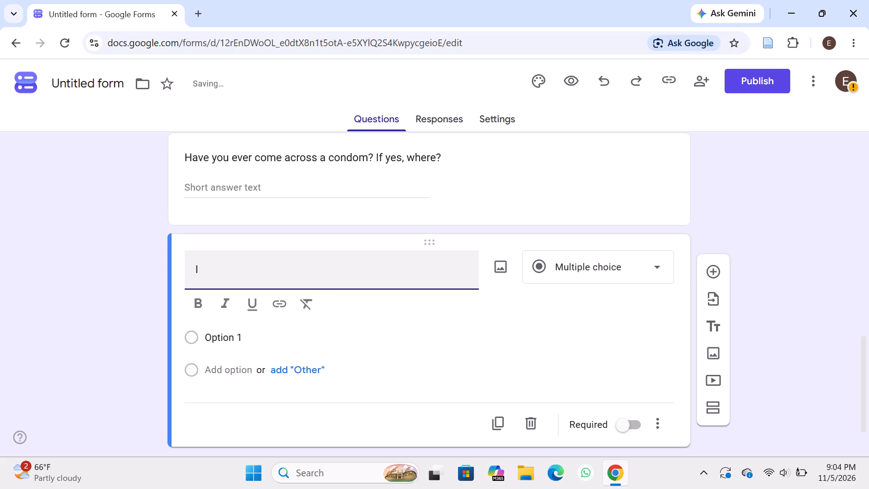
text(s condom use save)
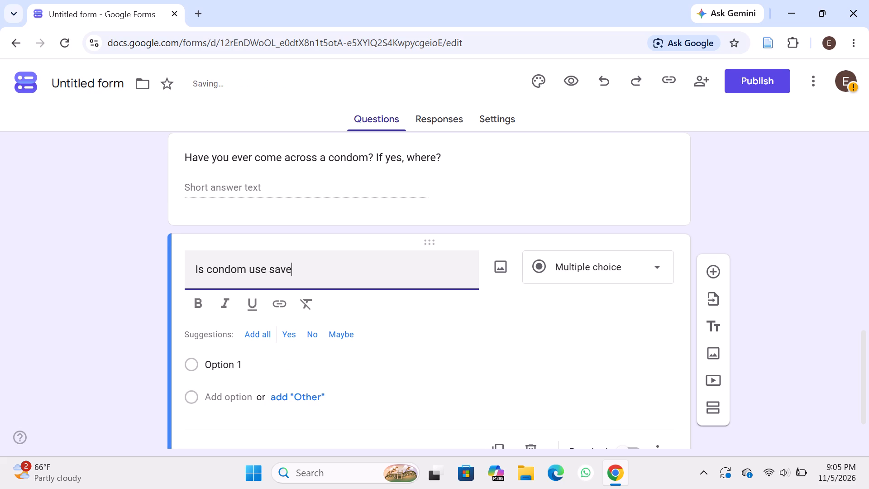
key(space)
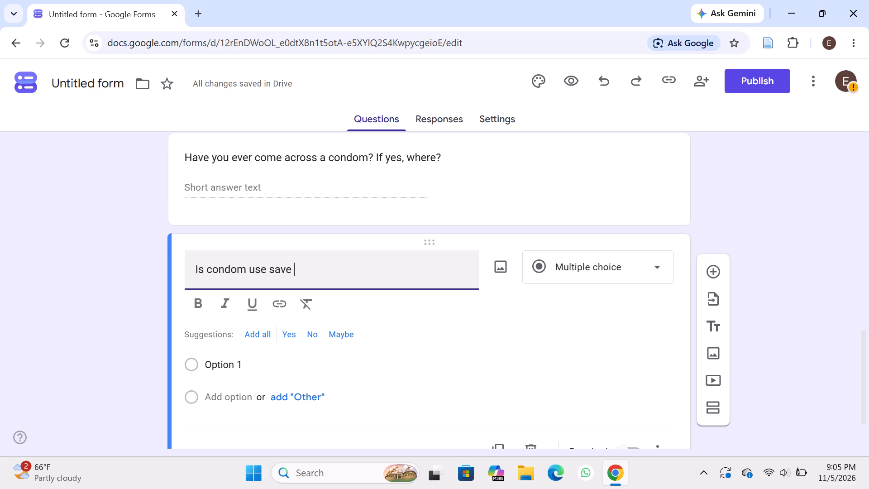
text(in)
key(space)
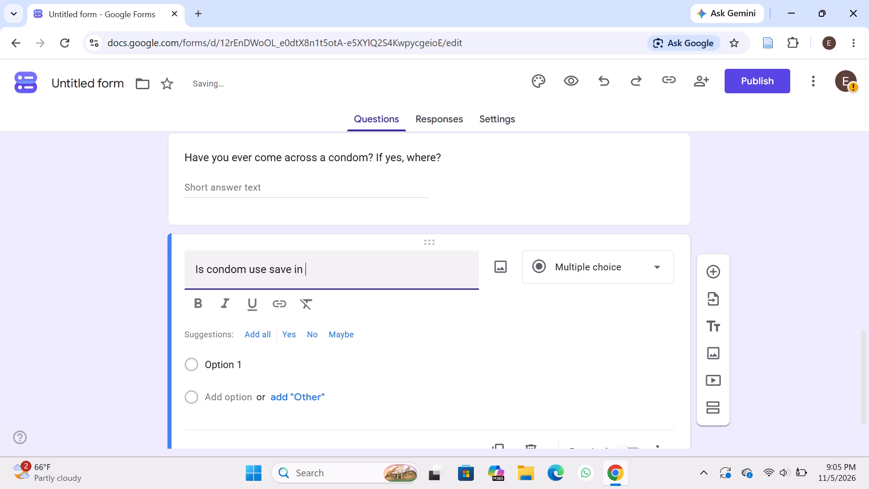
key(BackSpace)
key(BackSpace)
key(BackSpace)
key(BackSpace)
key(BackSpace)
key(BackSpace)
text(fe)
key(space)
key(BackSpace)
key(BackSpace)
key(BackSpace)
key(BackSpace)
key(BackSpace)
text(prevent)
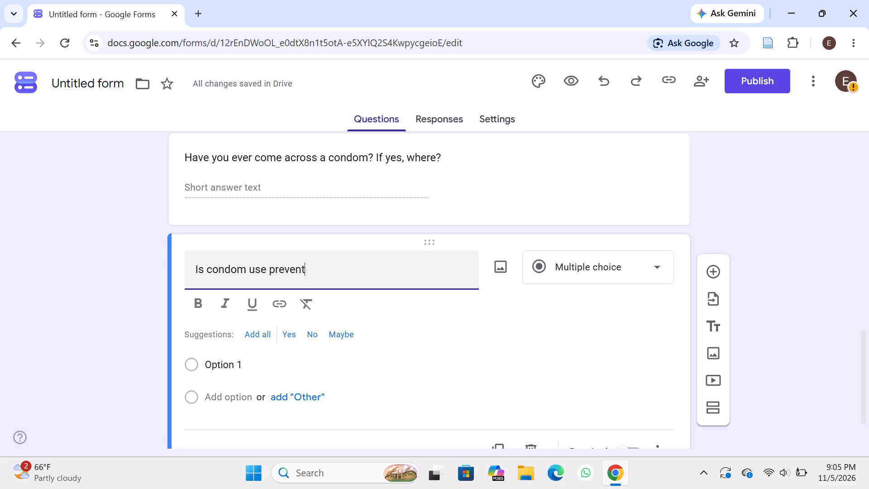
key(space)
text(pregnancy)
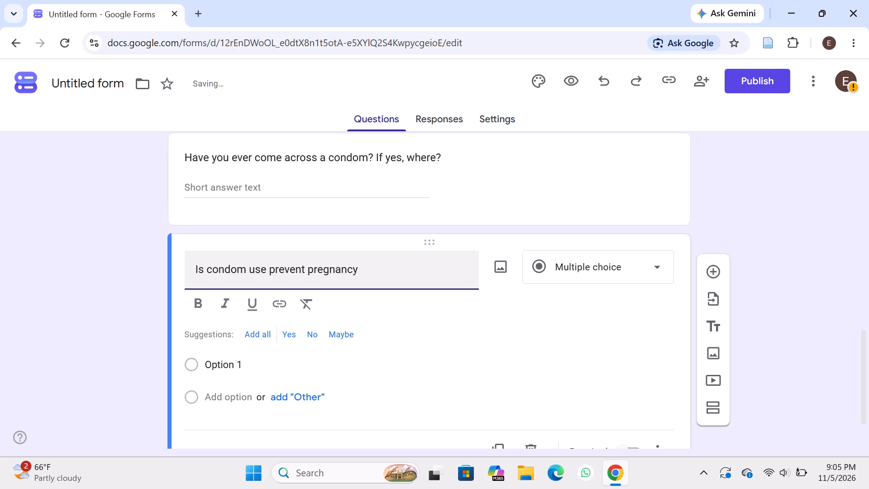
key(shift+question)
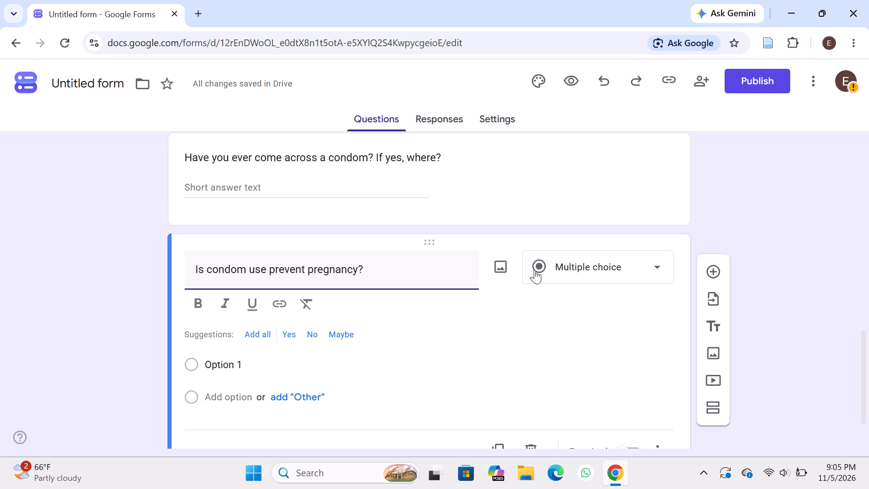
key(space)
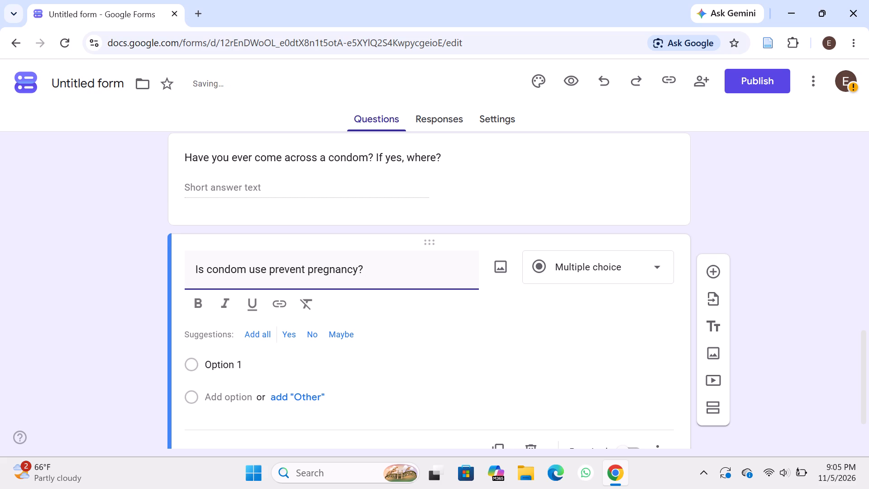
Extend the pregnancy question's title with "If yes, explain how." after the existing question.
key(shift+i)
text(f yes)
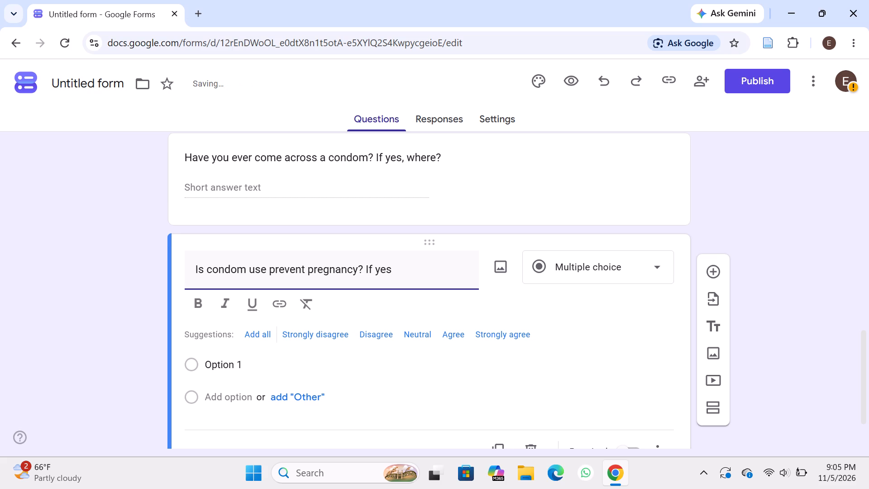
text(,)
key(space)
text(explain how)
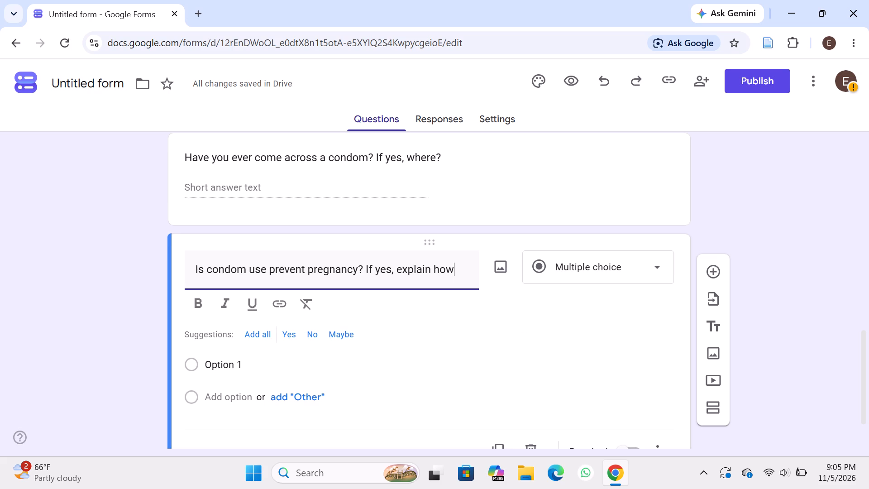
key(period)
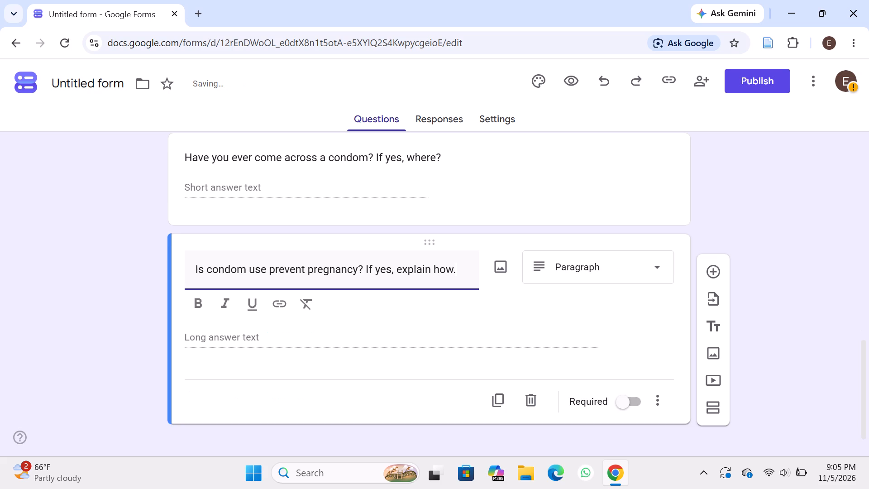
Set the pregnancy question's answer type to Short answer.
click(654, 267)
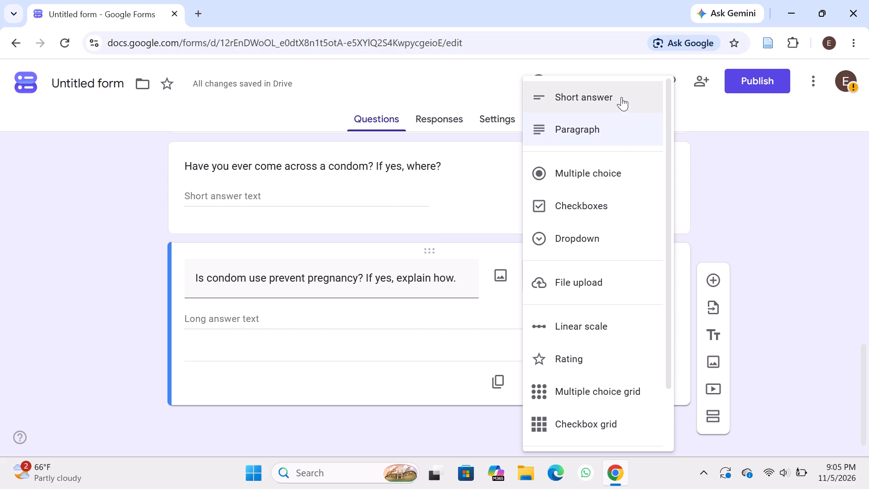
click(621, 96)
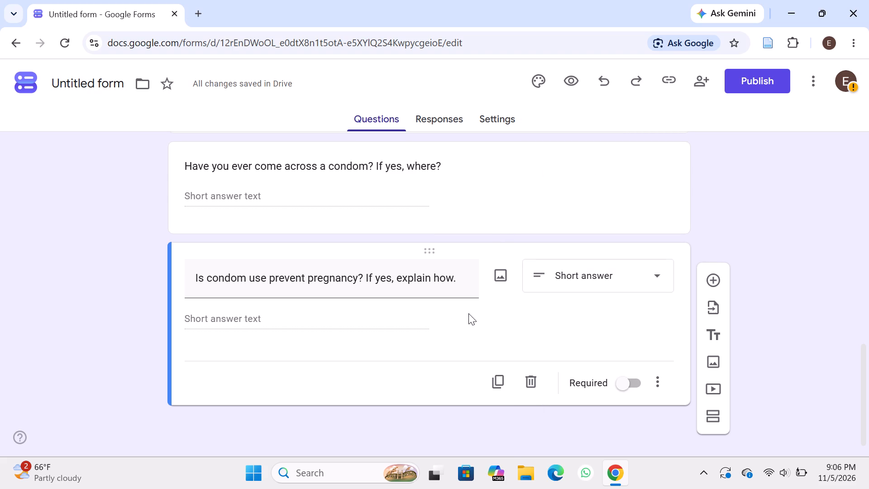
click(458, 277)
click(458, 277)
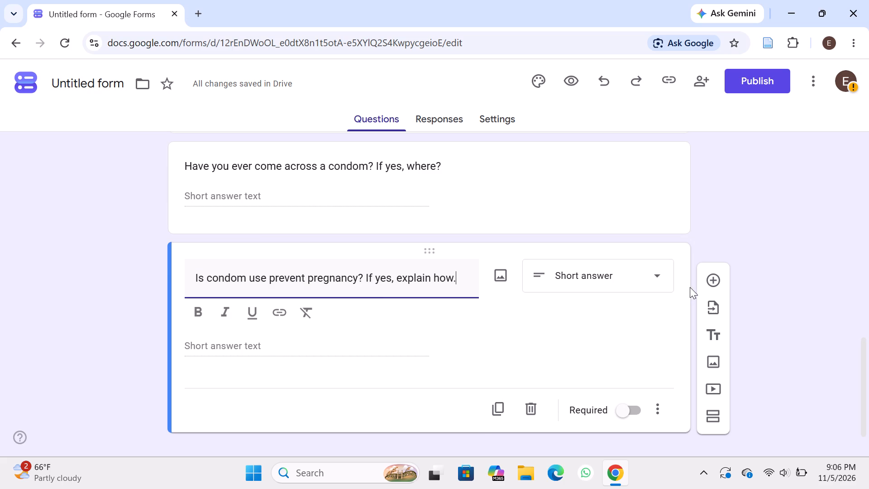
Add a new question below the pregnancy one and title it "would you prefer condom use to your partner?".
click(708, 280)
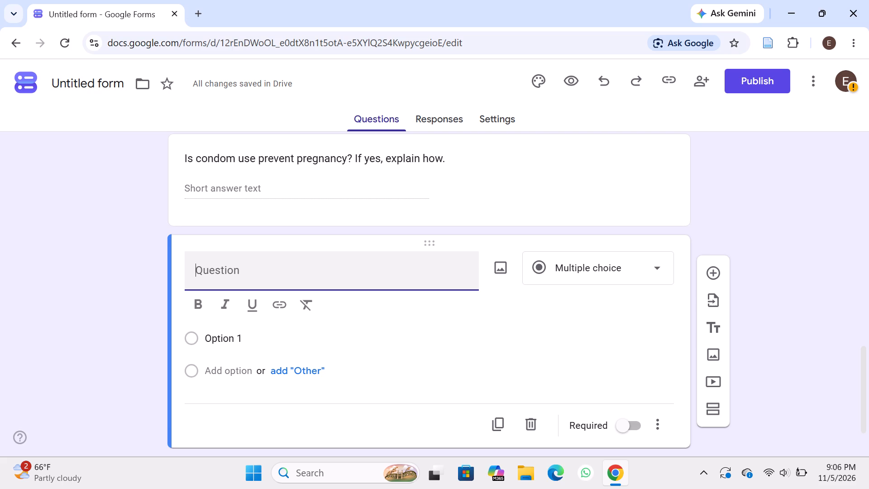
text(would you)
key(space)
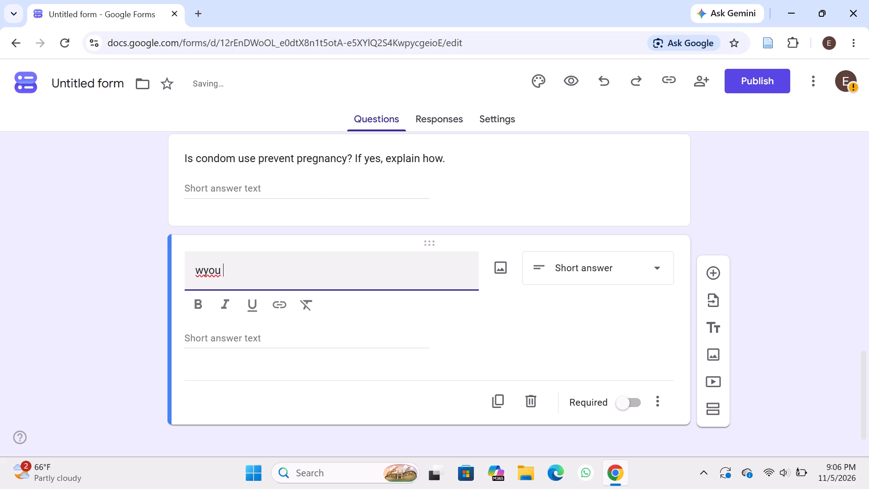
key(BackSpace)
key(BackSpace)
key(BackSpace)
key(BackSpace)
text(ould you)
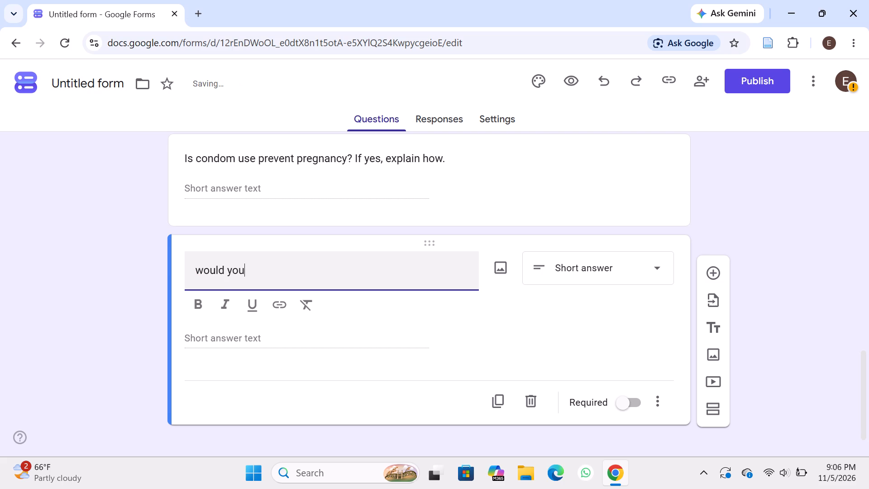
key(space)
text(prefer)
key(space)
text(condom use)
key(space)
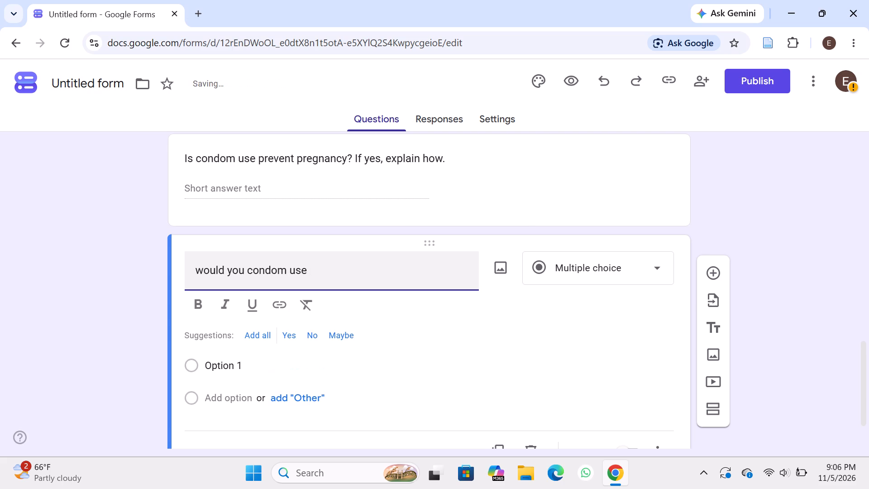
text(ton)
key(BackSpace)
key(space)
text(your part)
text(ner)
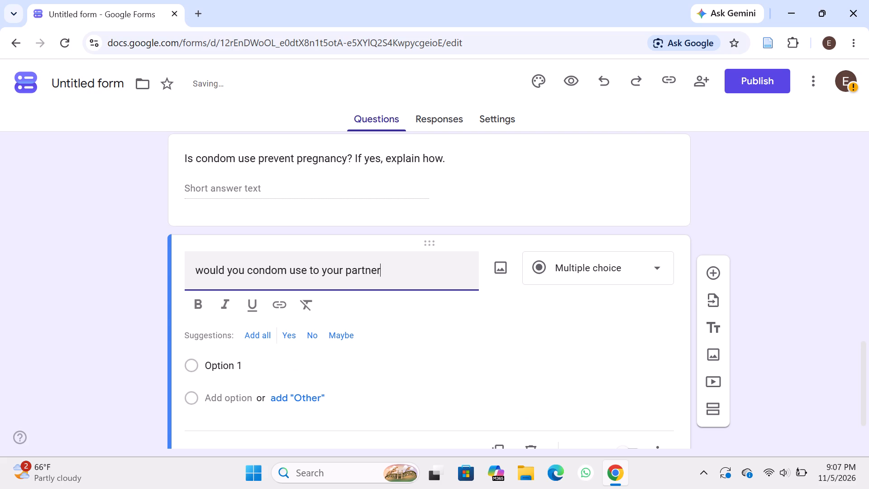
key(shift+question)
Extend the partner question's title with "If yes, why?" after the existing question.
key(space)
text(if)
key(space)
key(BackSpace)
key(BackSpace)
key(BackSpace)
key(shift+i)
text(f)
key(space)
text(yes)
text(,)
key(space)
text(why)
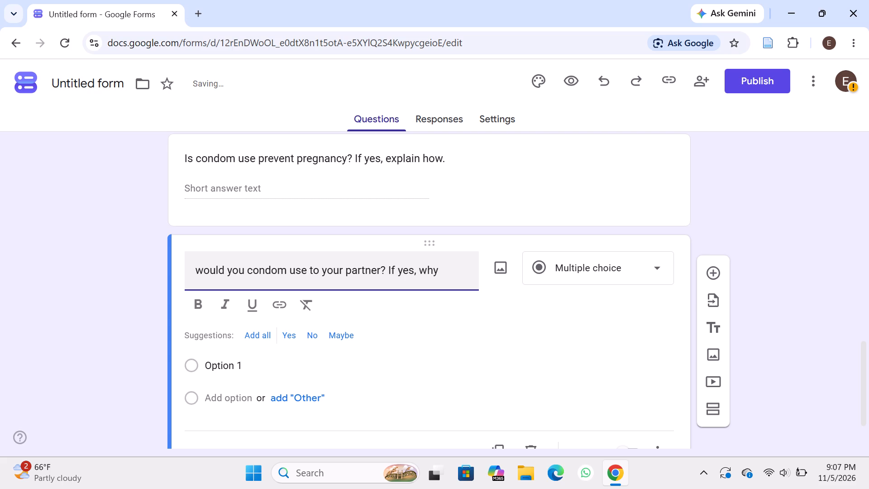
key(shift+question)
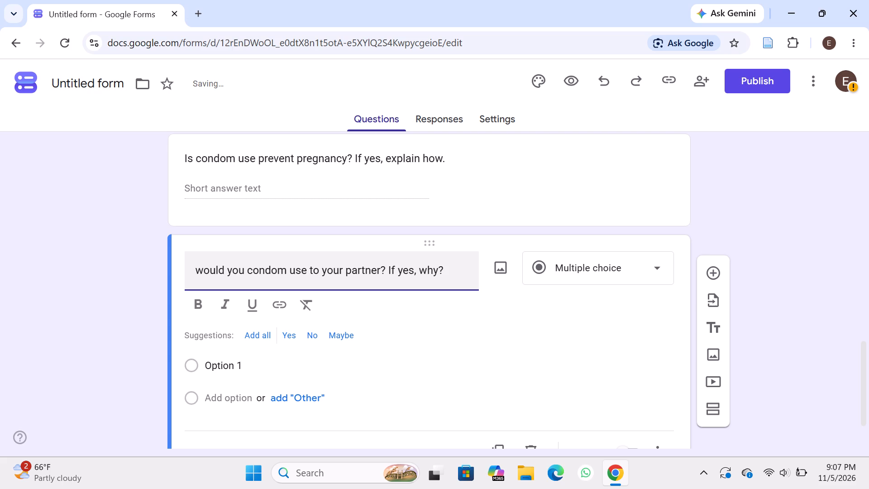
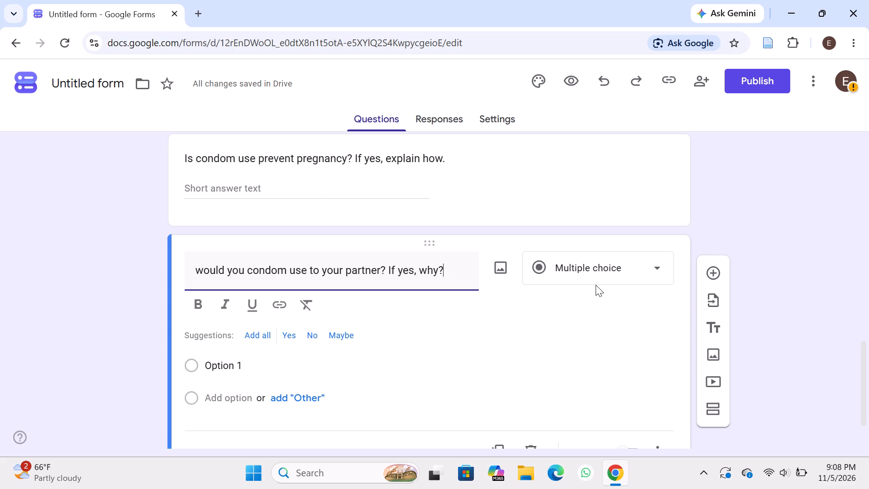
Set the partner question's answer type to Paragraph.
click(596, 285)
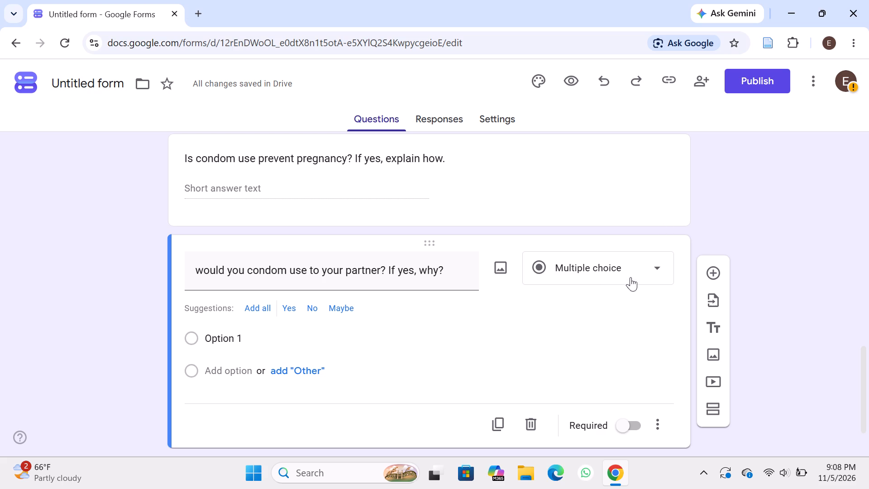
click(656, 268)
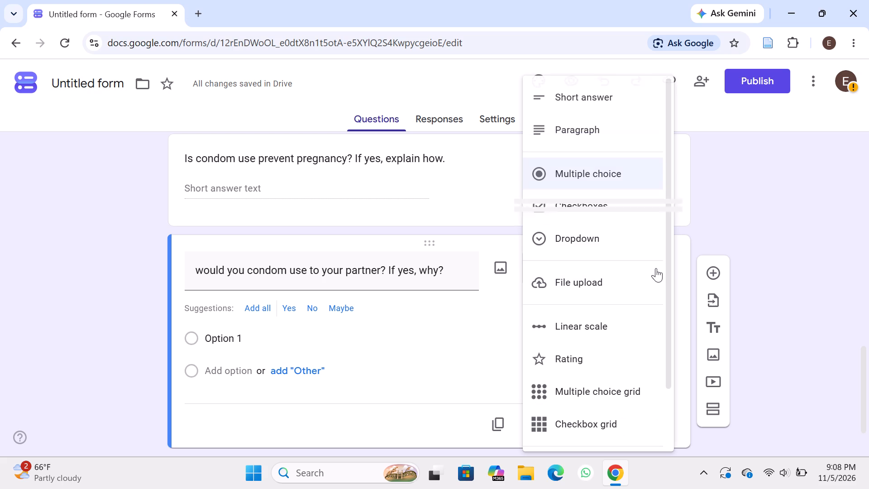
click(612, 136)
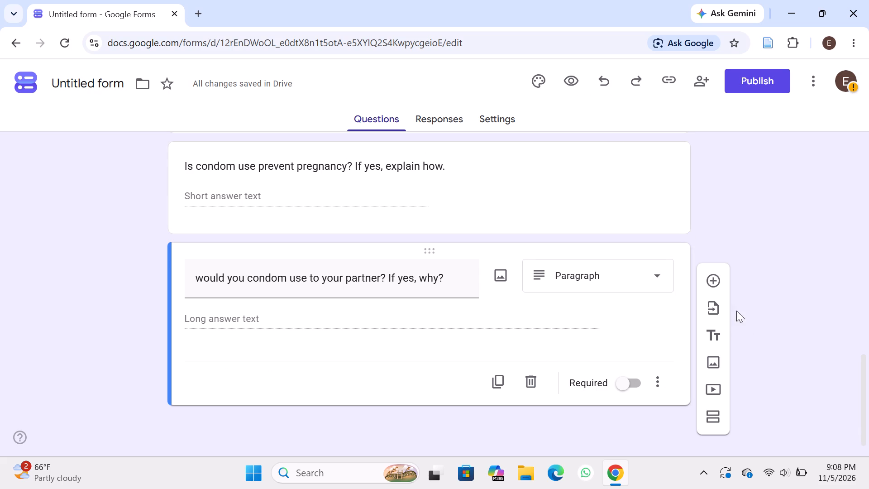
Add a new blank question below the partner question, ready for its title.
click(707, 277)
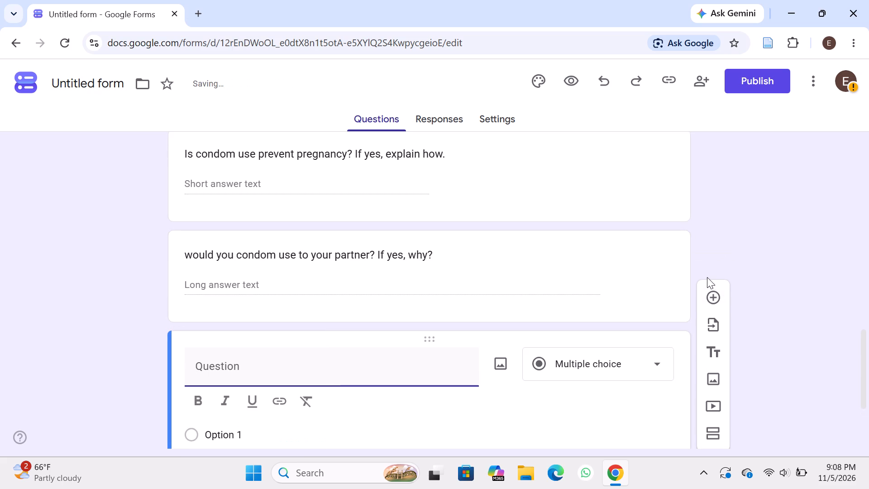
click(294, 376)
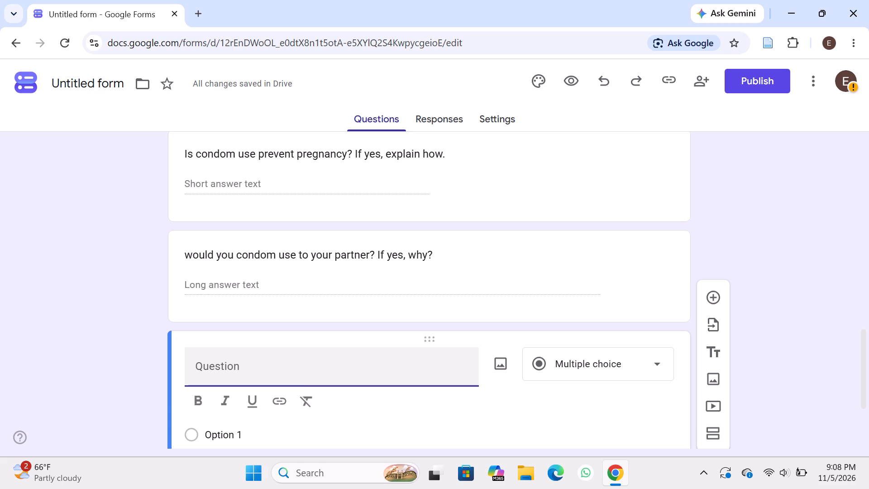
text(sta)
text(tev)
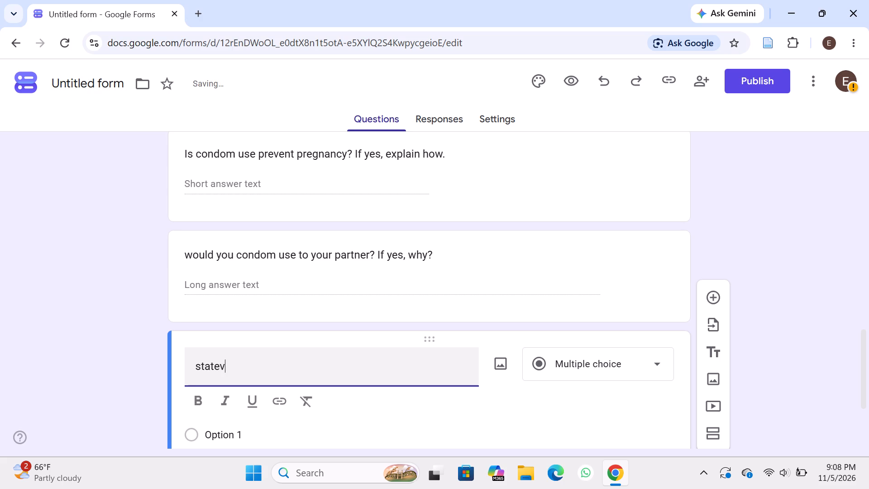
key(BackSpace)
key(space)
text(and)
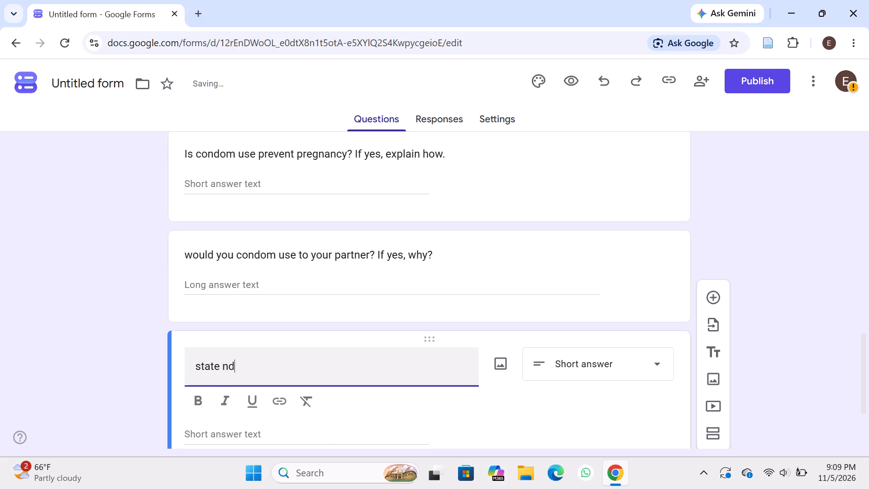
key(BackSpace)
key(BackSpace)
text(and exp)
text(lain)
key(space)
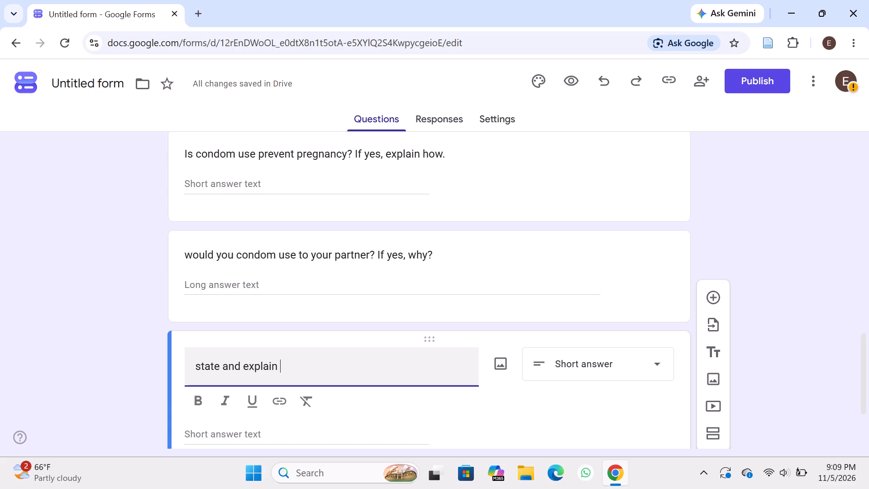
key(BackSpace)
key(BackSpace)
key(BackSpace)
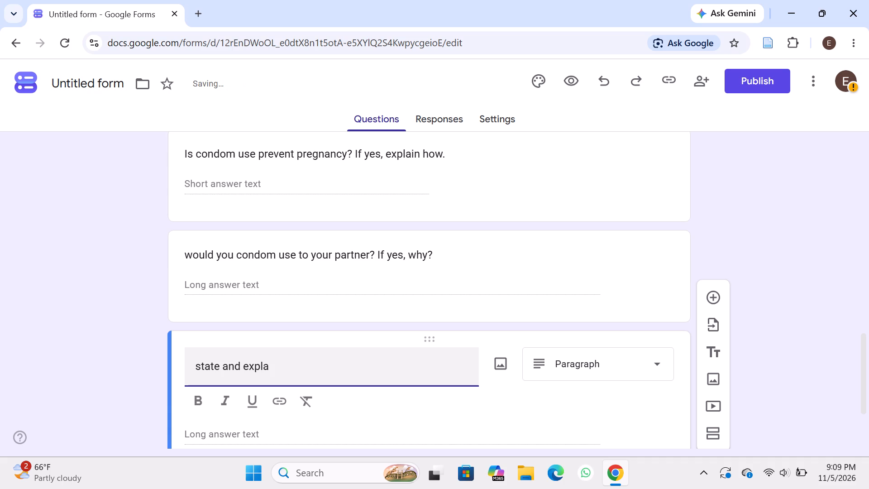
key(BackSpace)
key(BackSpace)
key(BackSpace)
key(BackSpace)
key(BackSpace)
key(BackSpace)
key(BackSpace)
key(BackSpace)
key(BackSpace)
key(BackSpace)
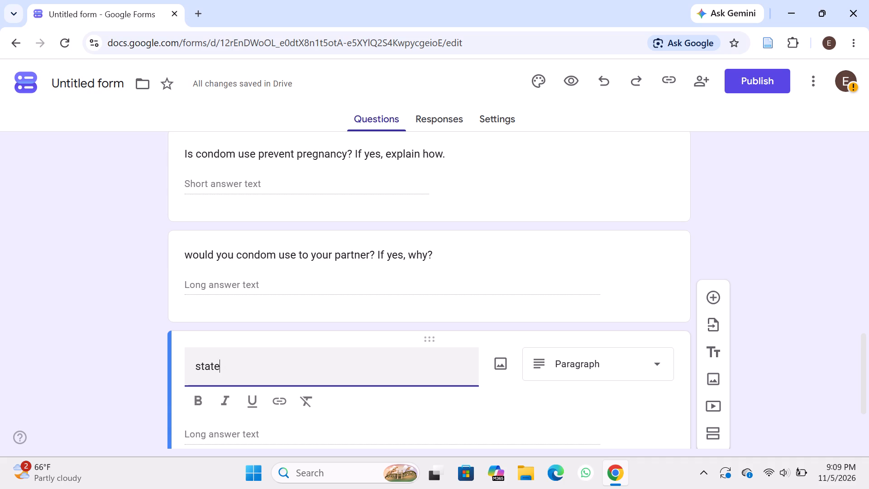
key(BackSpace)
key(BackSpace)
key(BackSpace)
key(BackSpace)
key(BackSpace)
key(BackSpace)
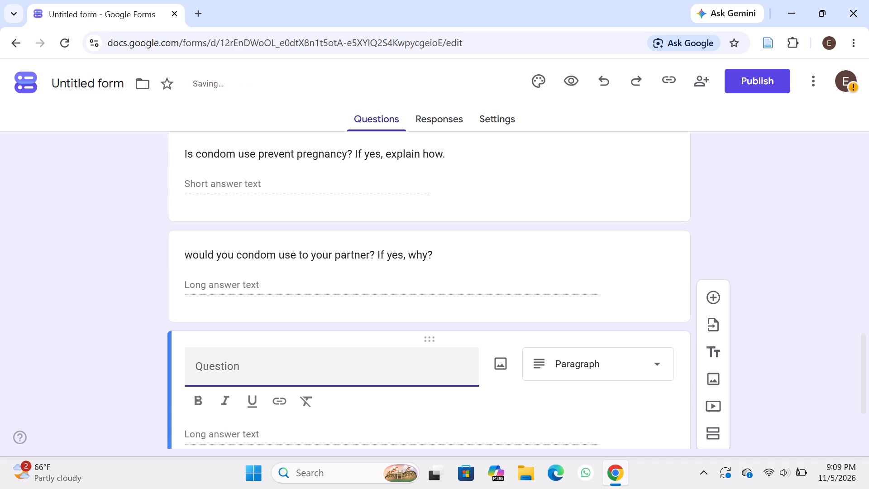
Title the new question "Describe the importance of condom use.".
key(shift+d)
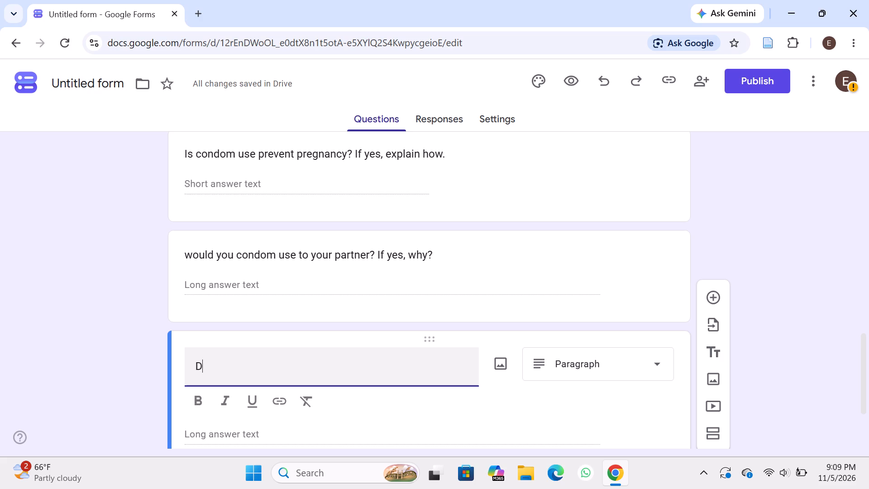
text(es)
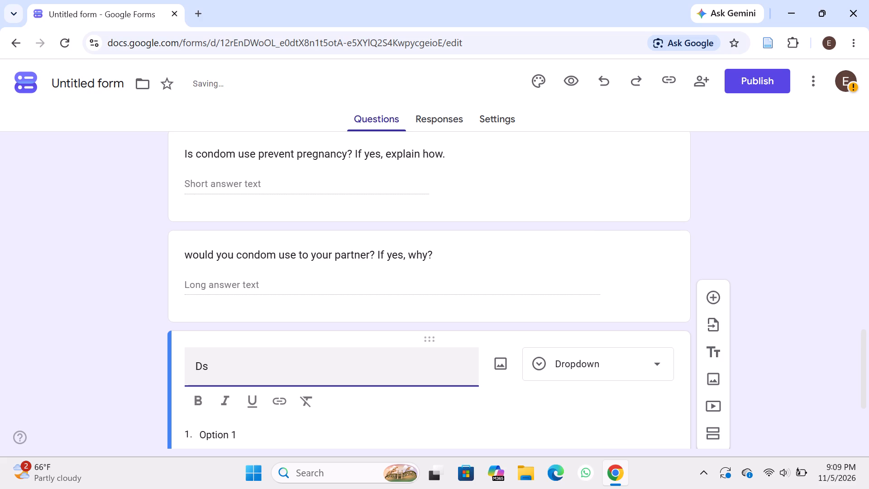
key(BackSpace)
text(es)
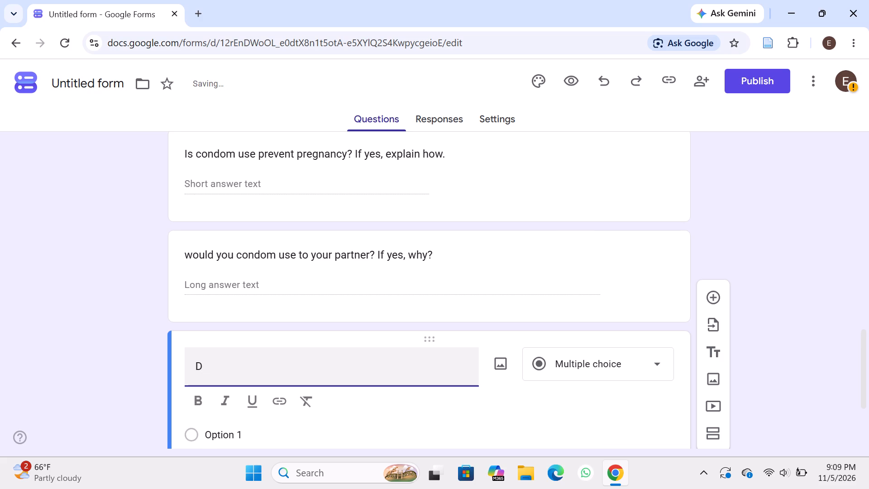
text(es)
key(c)
text(ri)
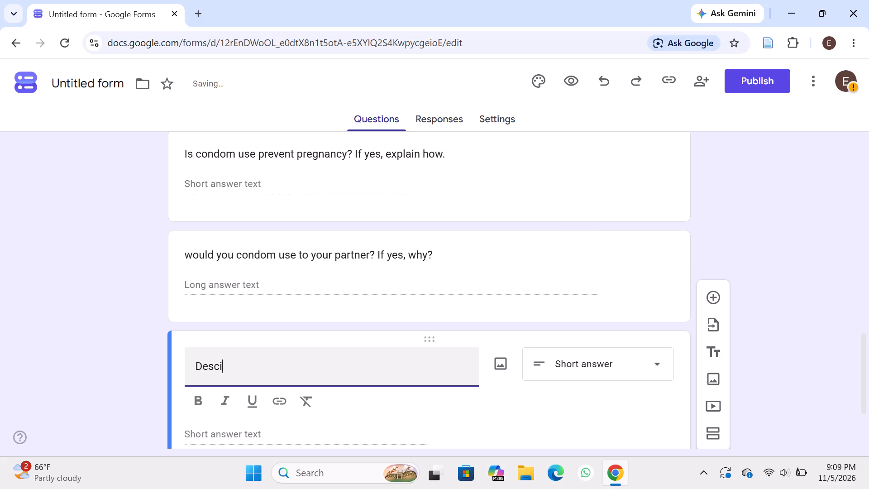
key(b)
key(e)
key(BackSpace)
key(BackSpace)
key(BackSpace)
key(r)
text(ibe th)
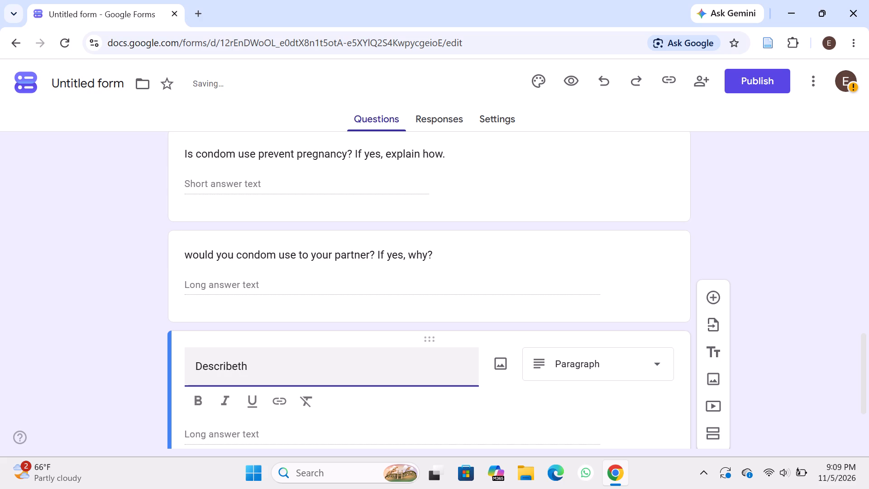
key(BackSpace)
key(BackSpace)
key(space)
text(the im)
text(po)
text(rta)
key(n)
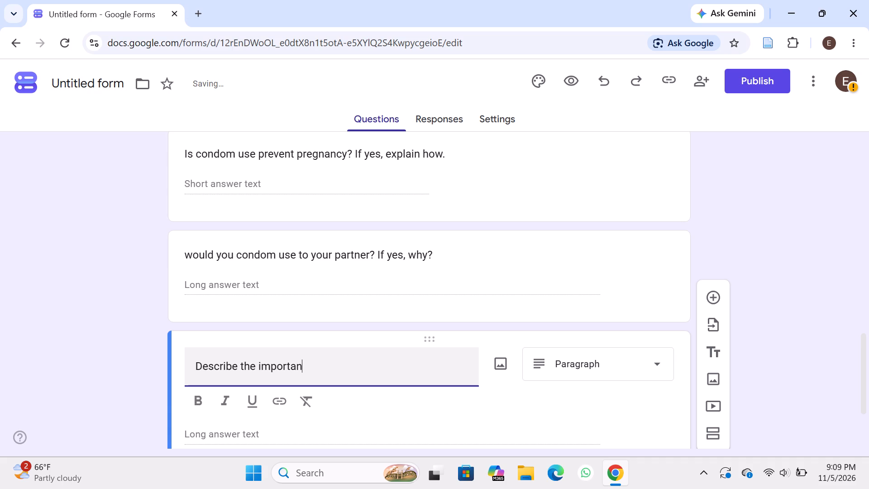
text(e)
key(space)
key(BackSpace)
key(BackSpace)
text(ce)
key(space)
key(i)
key(BackSpace)
text(of condom u)
text(se)
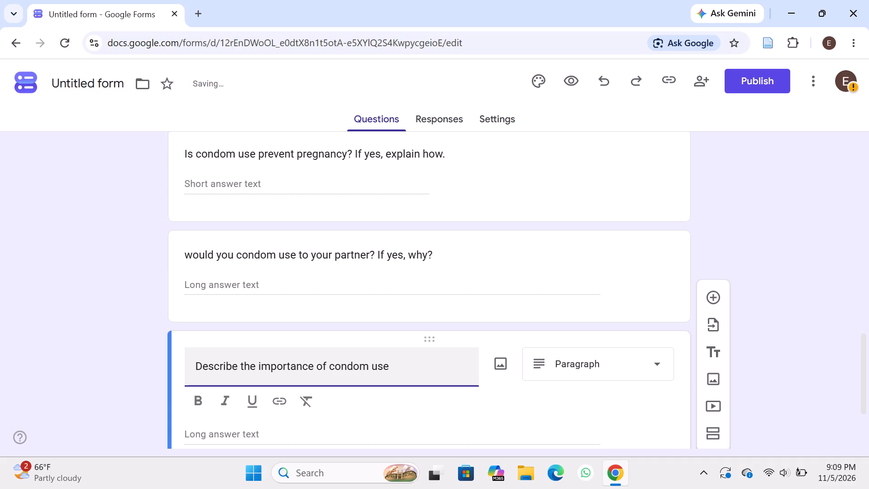
key(period)
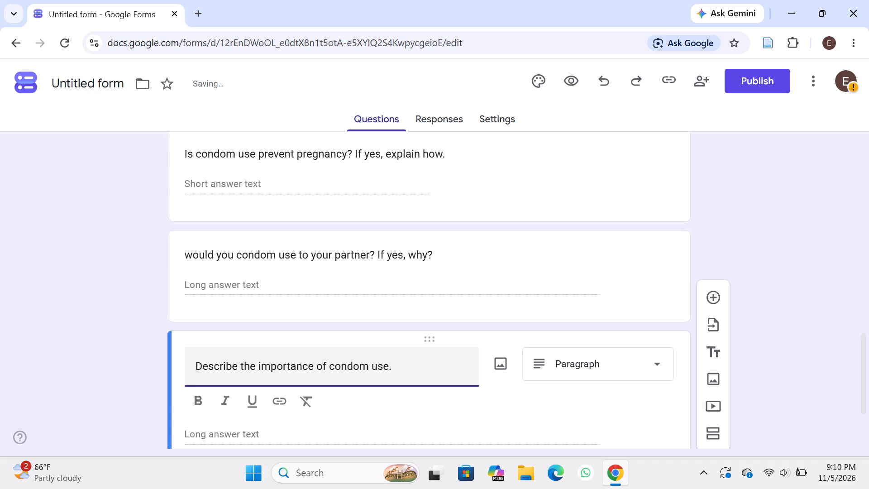
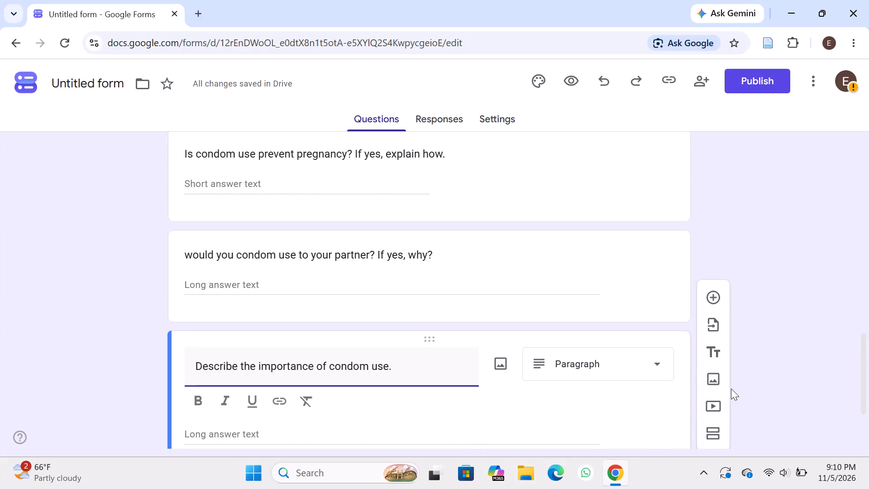
Finish editing the title of the question about the importance of condom use.
click(863, 436)
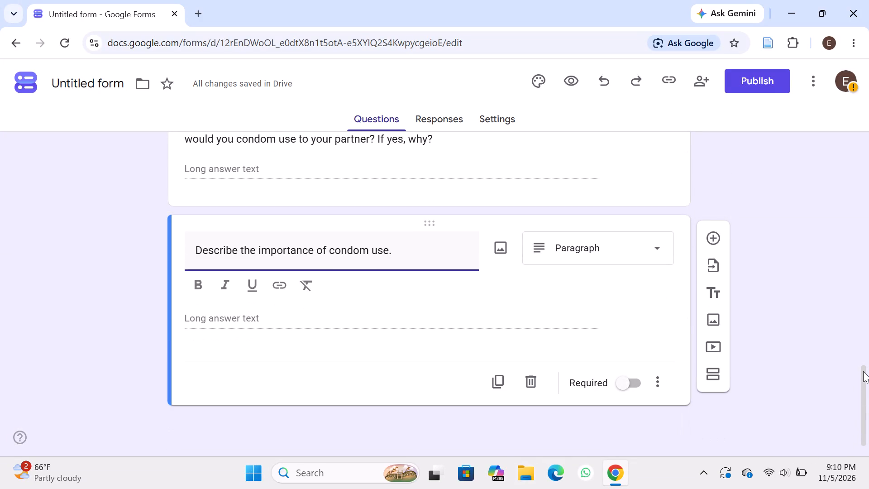
click(813, 330)
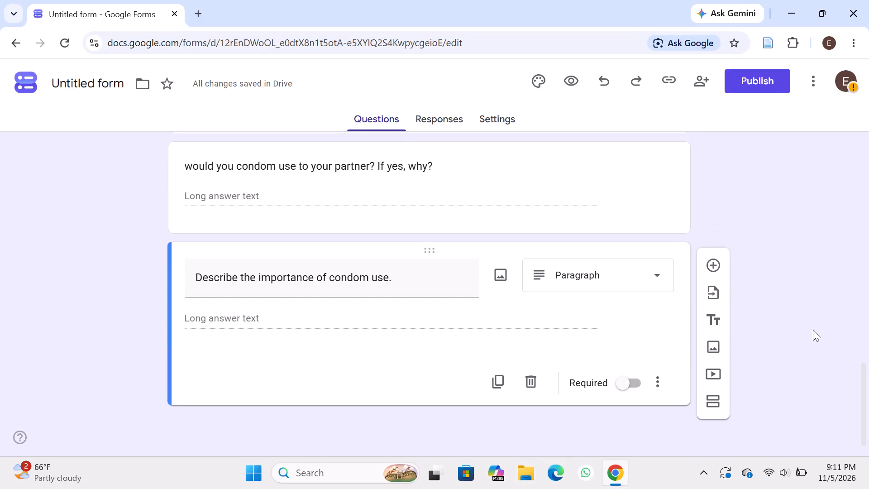
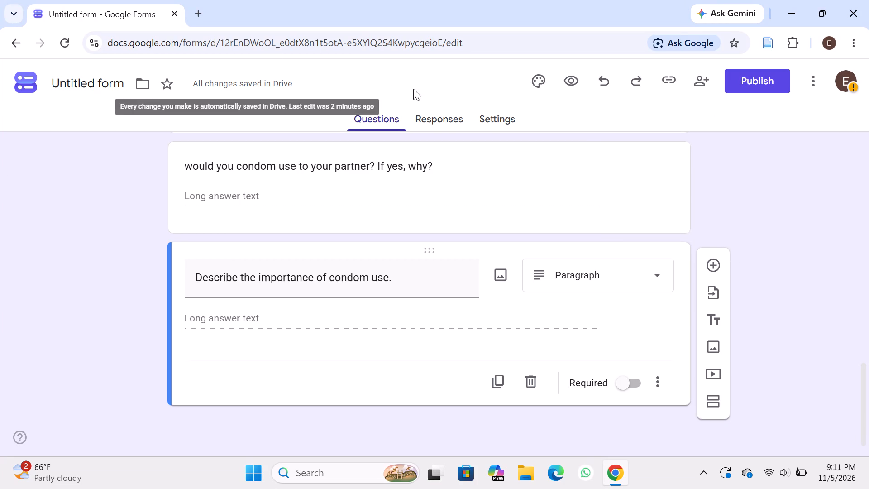
Turn on the option that makes this form a quiz in the form's settings.
click(494, 120)
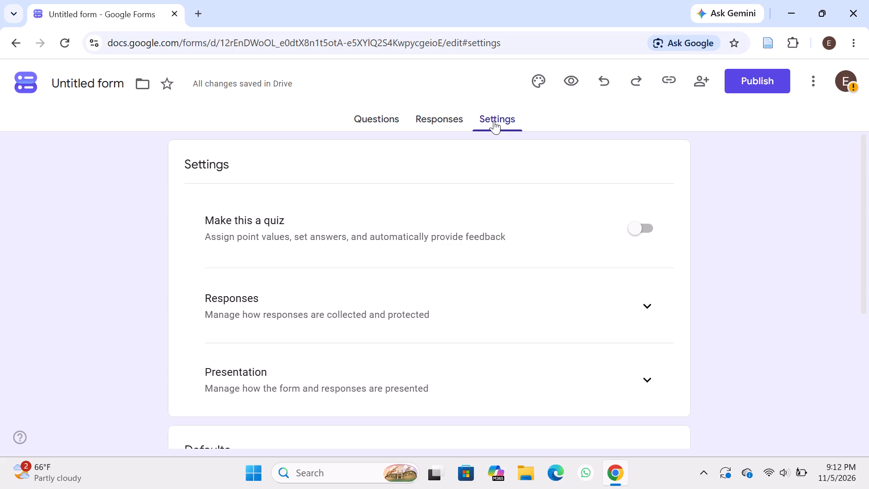
click(634, 228)
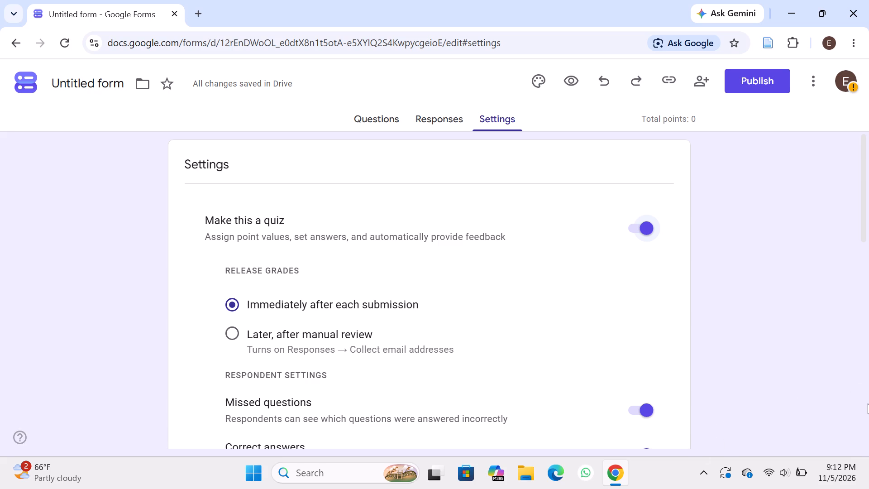
Look through the quiz settings and expand the Responses section to examine its options.
click(868, 431)
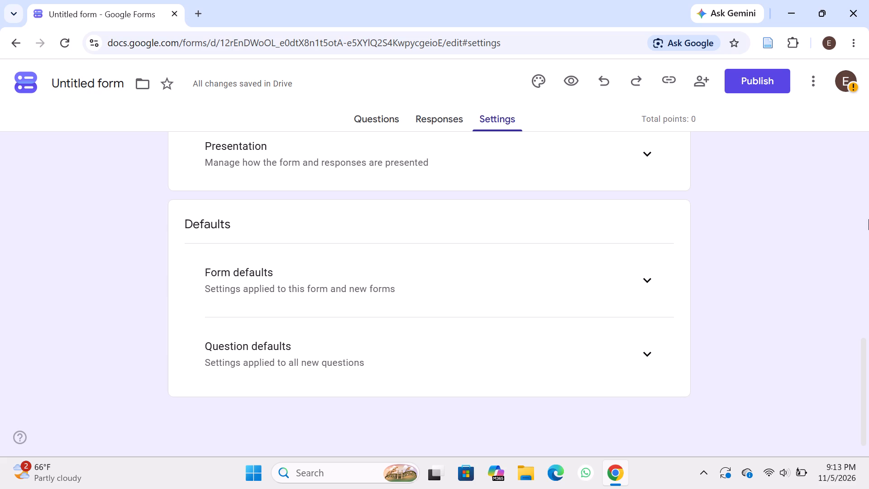
click(861, 144)
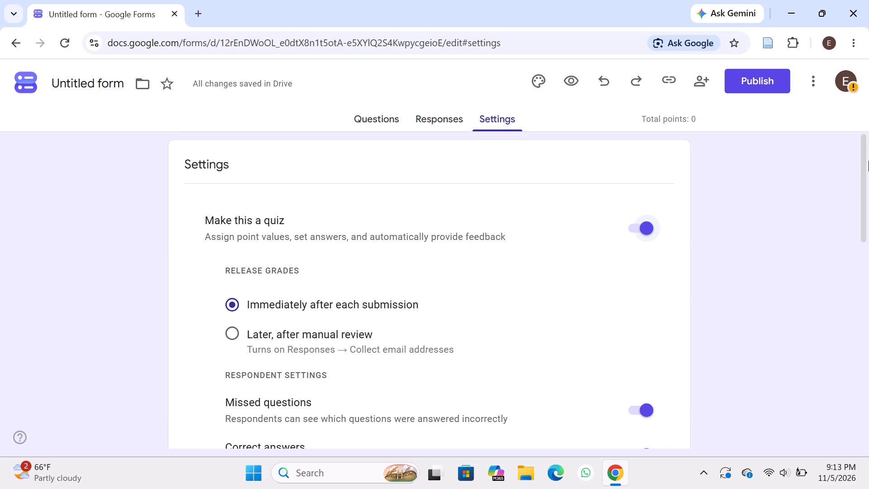
click(868, 161)
drag(868, 161, 862, 167)
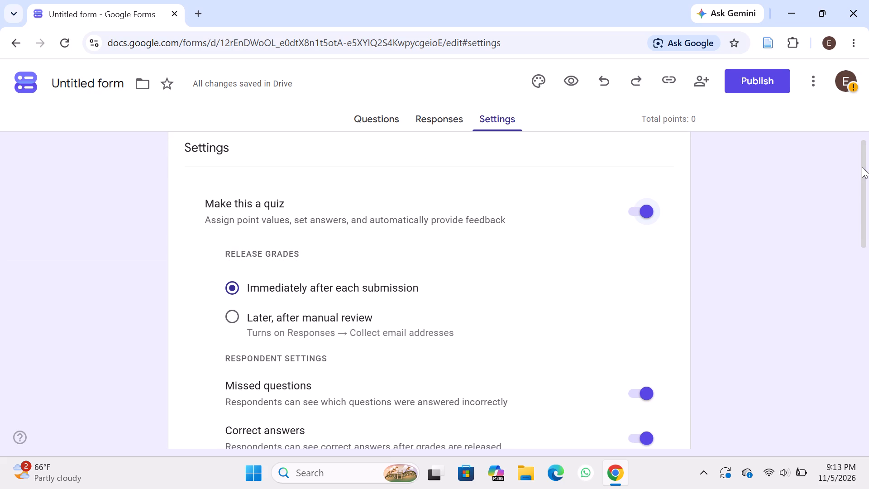
click(862, 167)
click(864, 295)
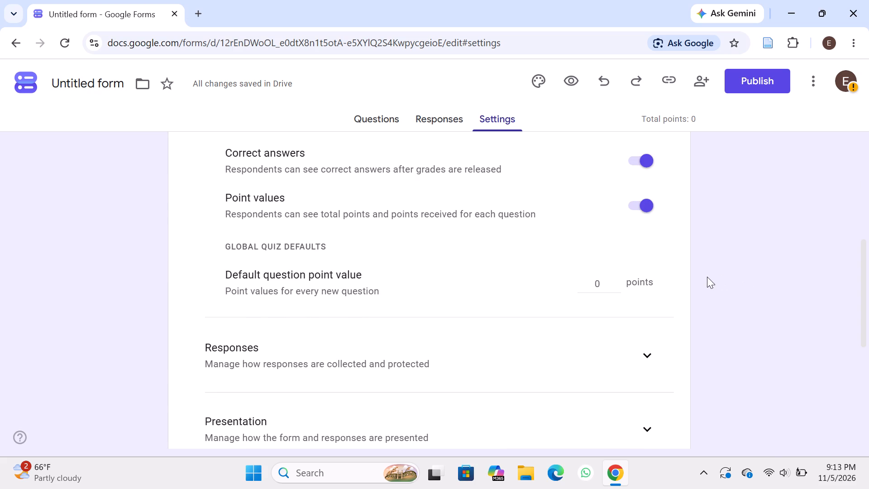
click(642, 352)
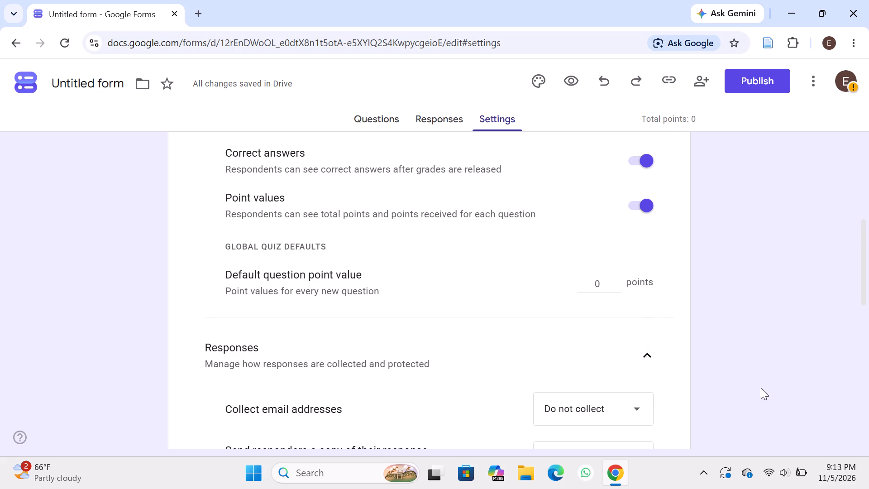
click(866, 349)
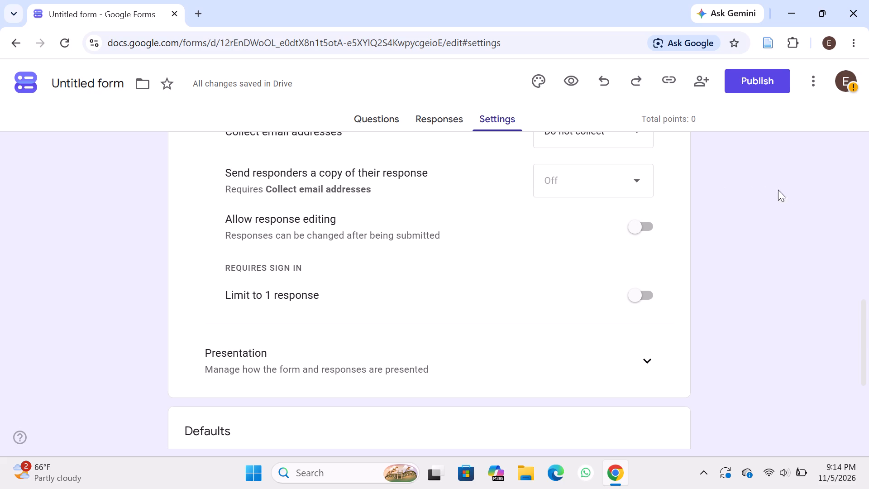
click(867, 274)
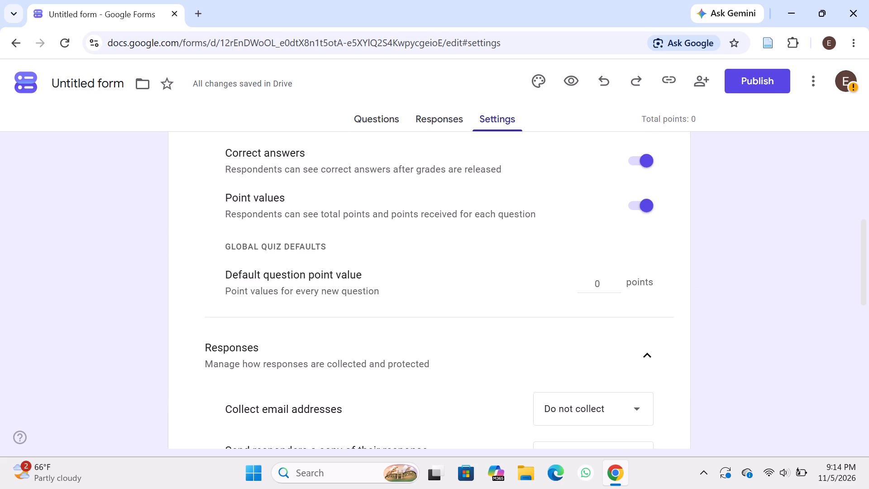
Set the default question point value to 1 point in the global quiz defaults.
click(612, 287)
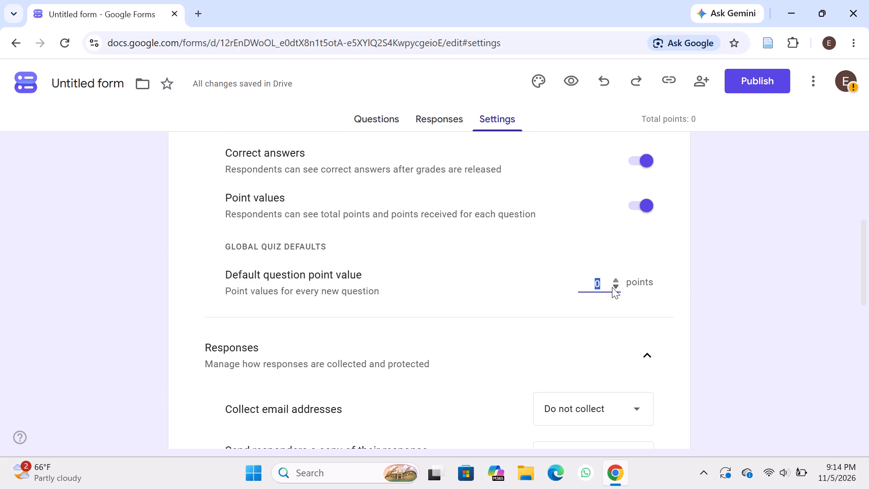
click(616, 288)
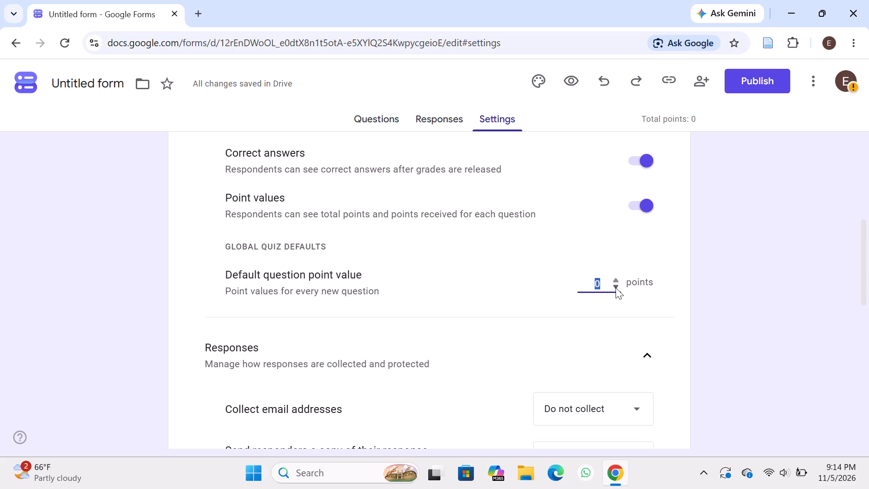
click(616, 288)
drag(613, 278, 612, 287)
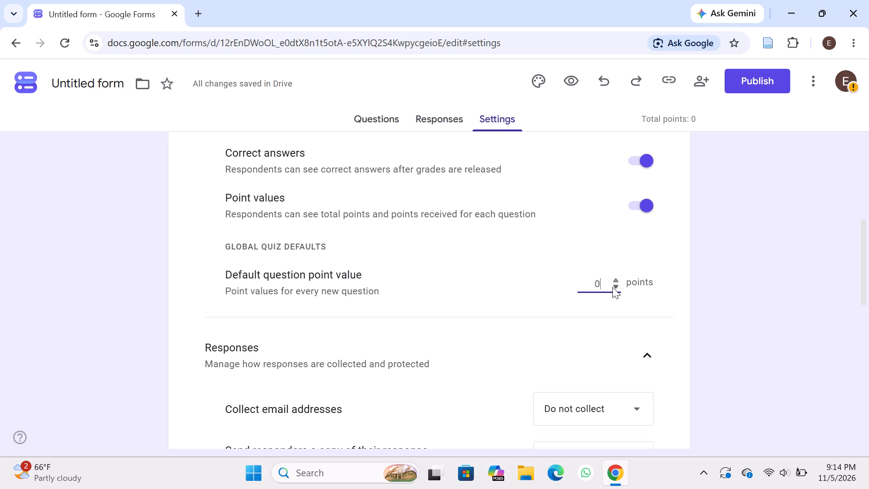
drag(612, 287, 615, 287)
click(615, 287)
click(615, 287)
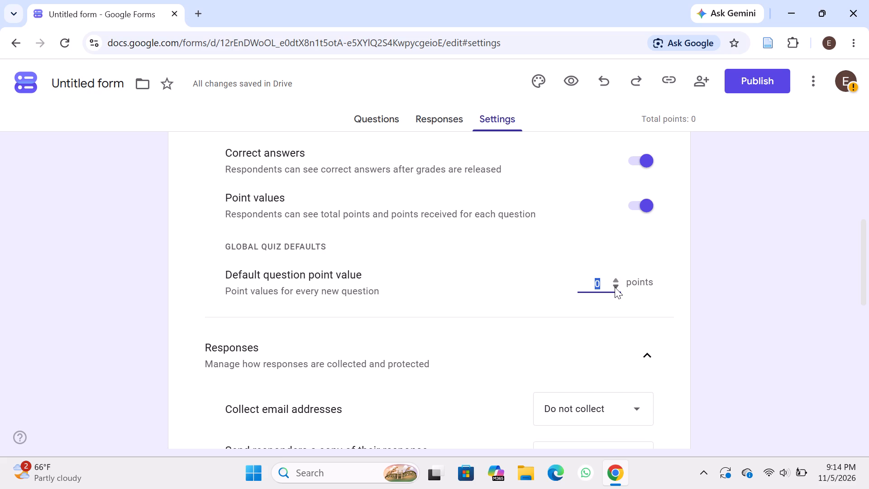
click(614, 281)
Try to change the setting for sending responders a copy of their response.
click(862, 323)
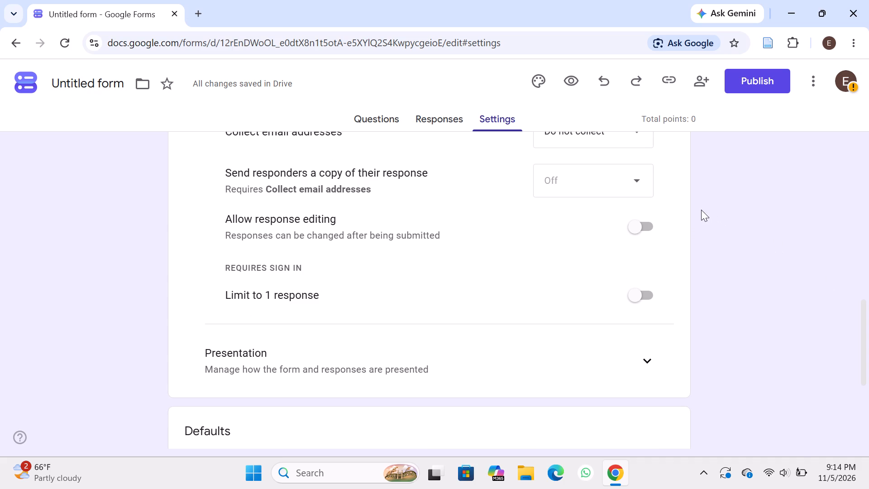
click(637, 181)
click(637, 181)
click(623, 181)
Turn on Limit to 1 response in the Responses settings.
click(637, 291)
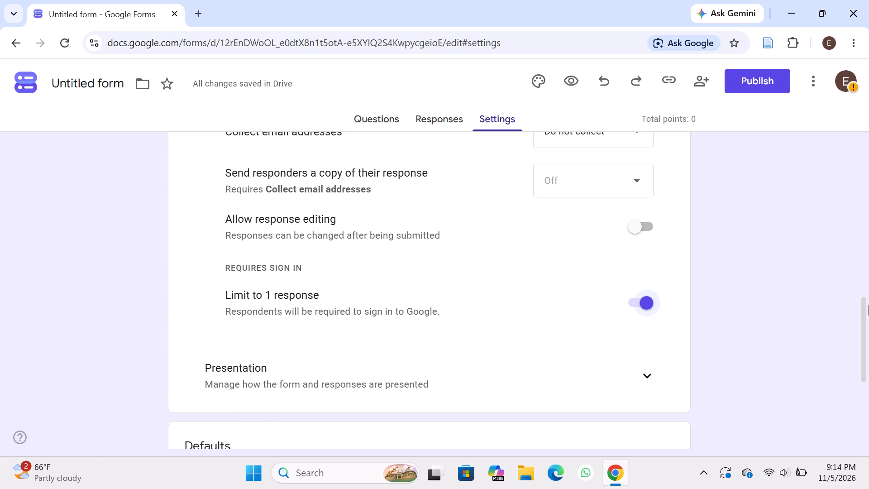
Expand the Question defaults to examine the setting applied to all new questions.
click(866, 392)
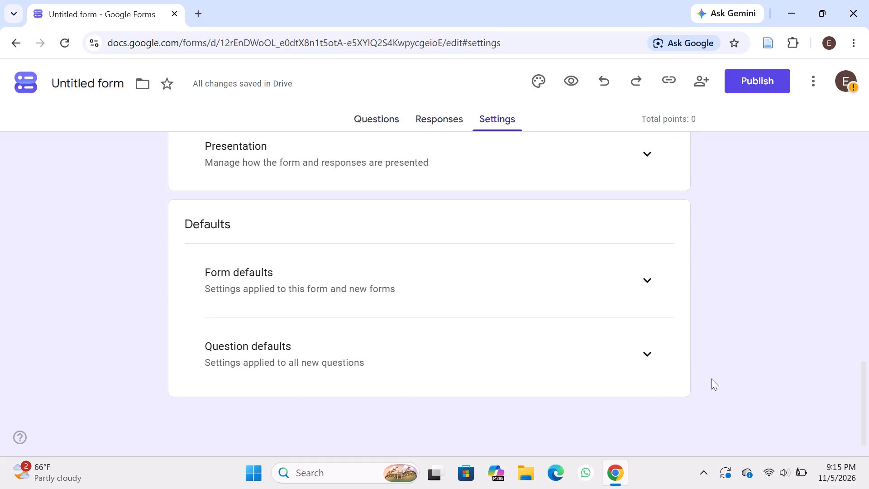
click(641, 357)
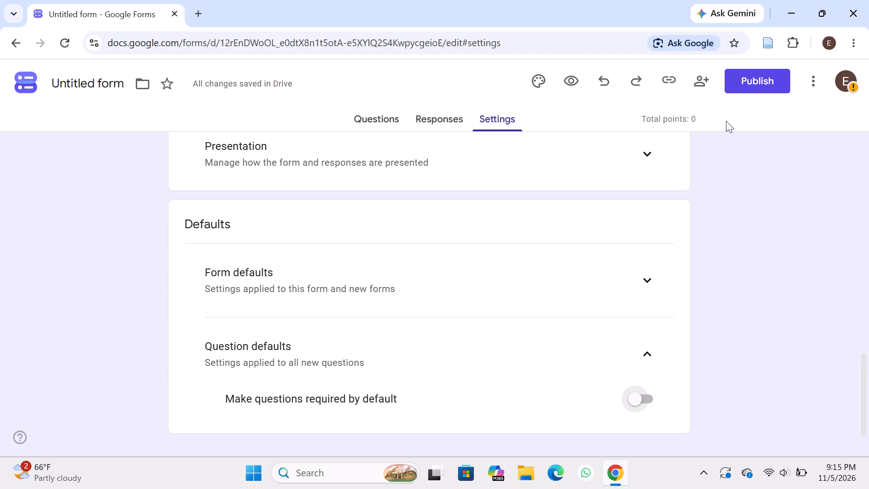
Start publishing the form, manage its responders, and enter a person to share it with.
click(736, 81)
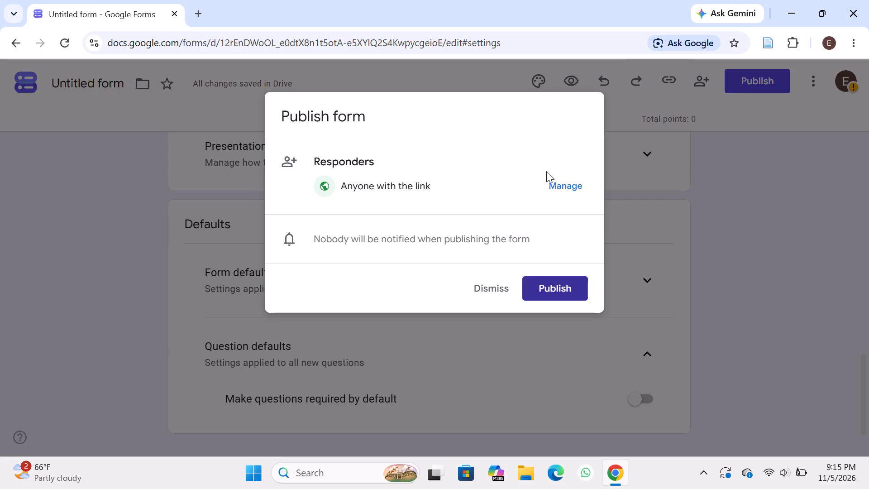
click(552, 184)
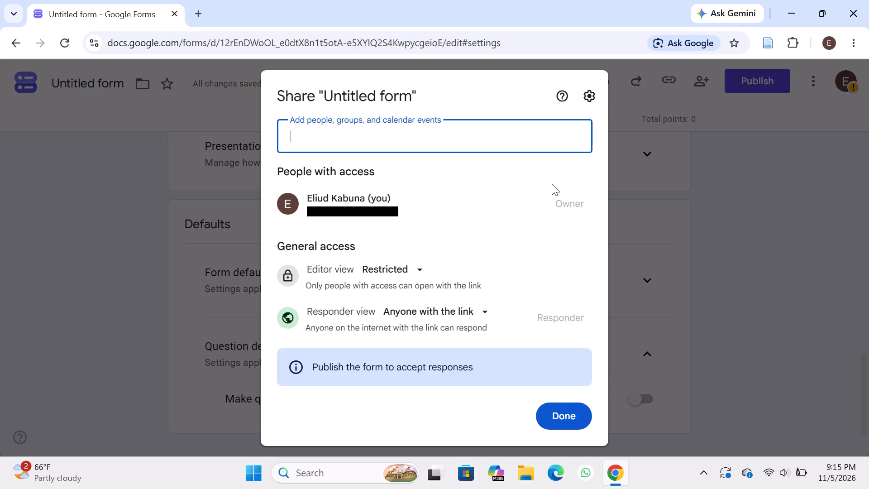
key(j)
key(a)
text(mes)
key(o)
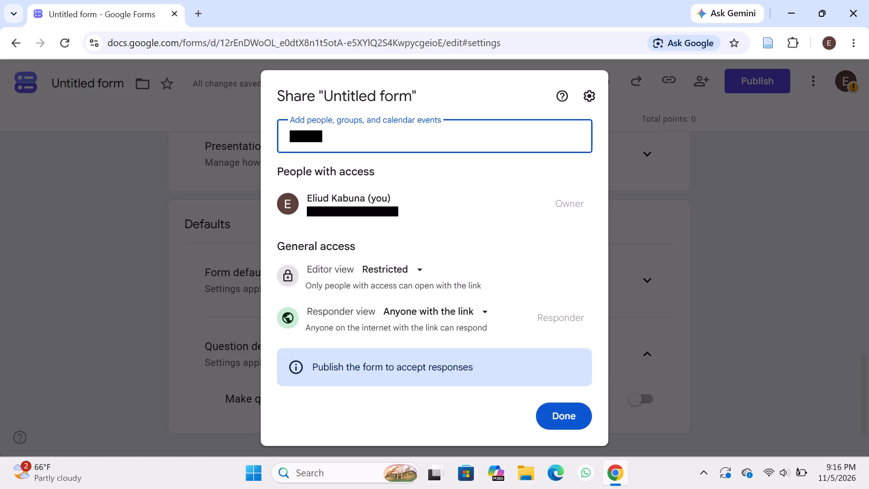
Continue entering the person's name or address among the people to share the untitled form with.
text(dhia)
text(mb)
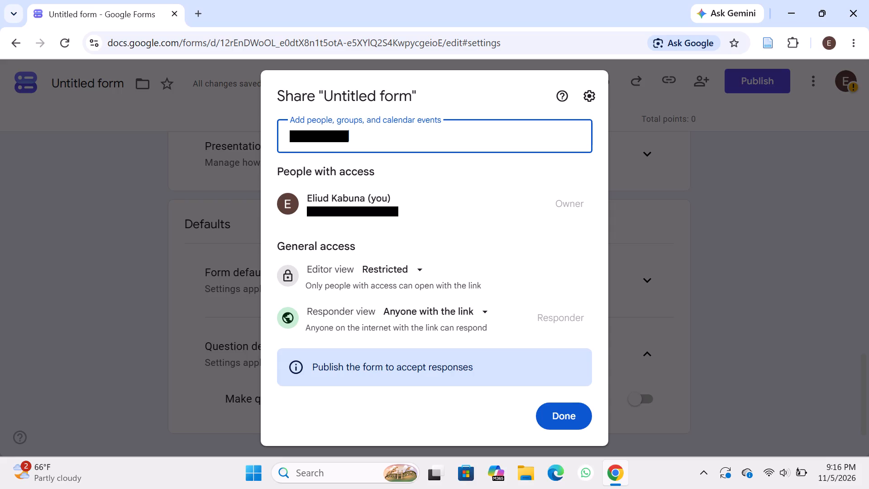
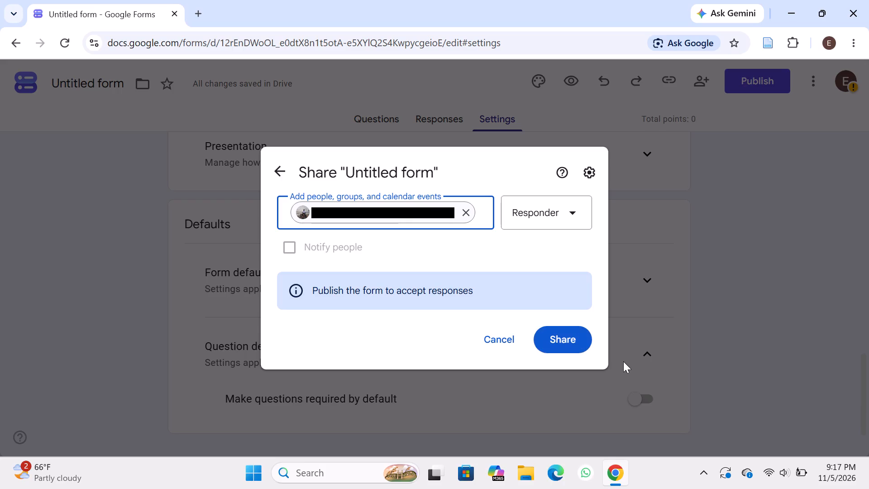
Share the form with the entered person as a Responder, and publish it with a notification to that responder.
click(578, 343)
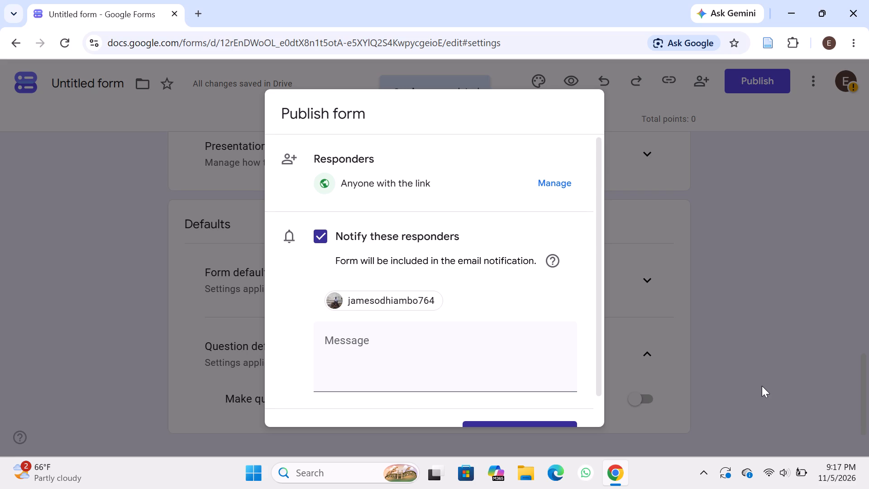
click(601, 416)
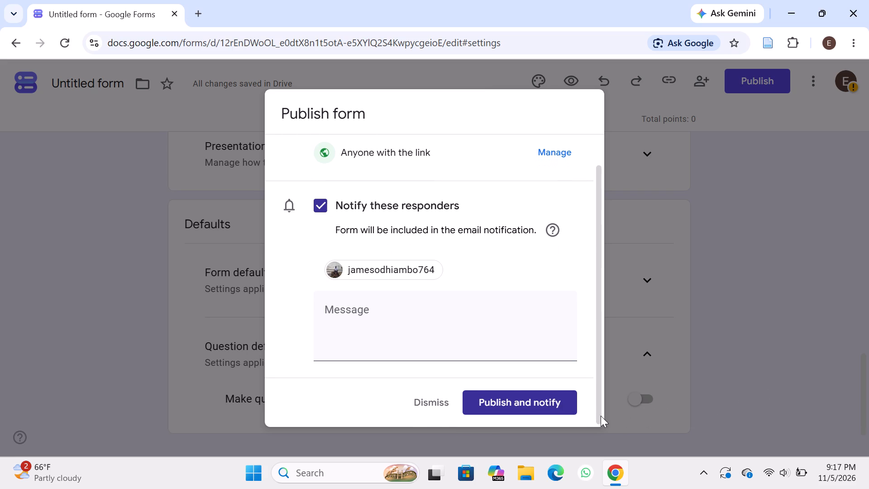
click(543, 394)
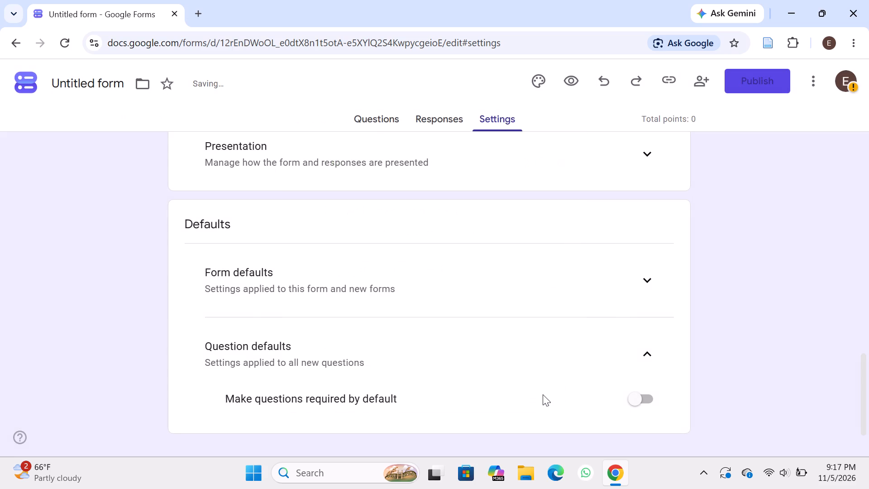
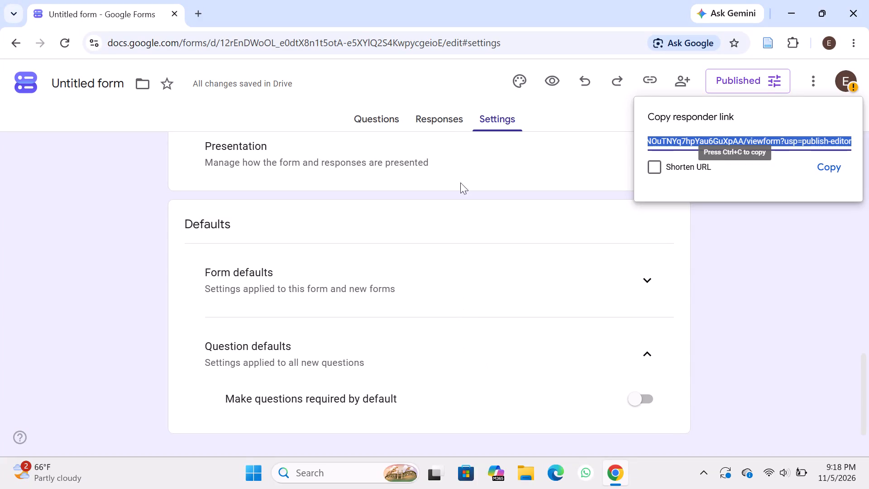
Check the form's responses page for submissions.
click(439, 115)
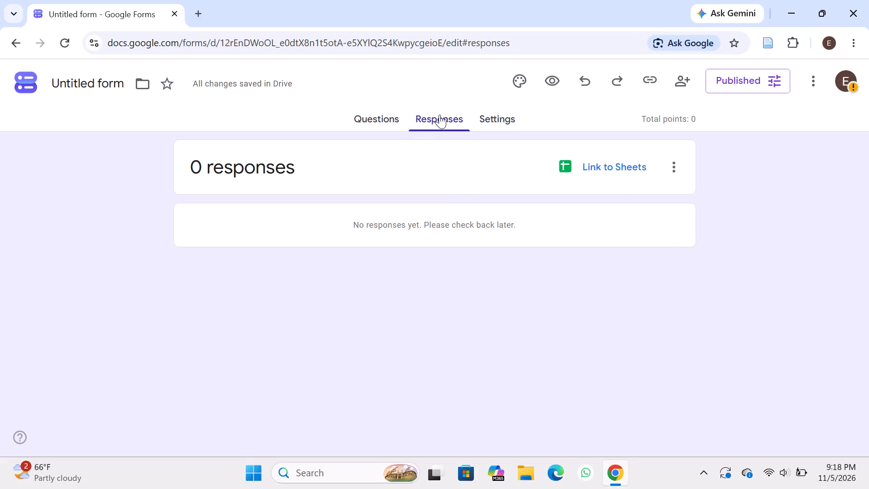
click(439, 115)
click(495, 124)
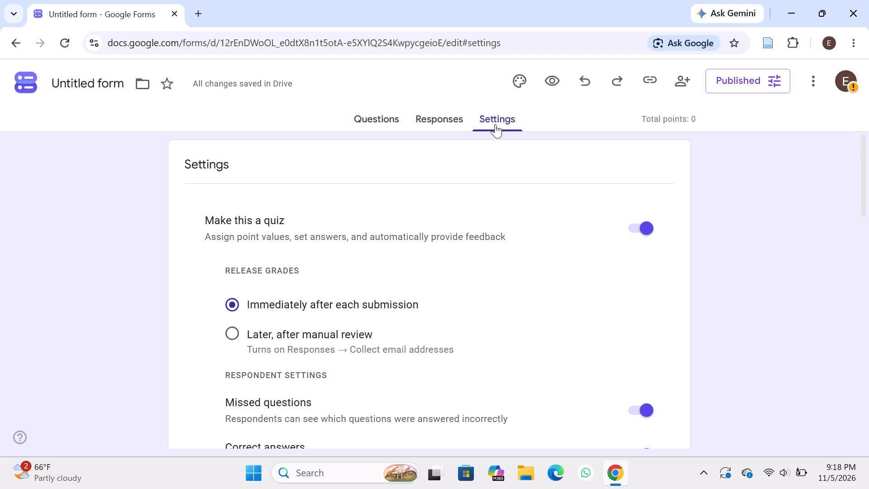
click(445, 113)
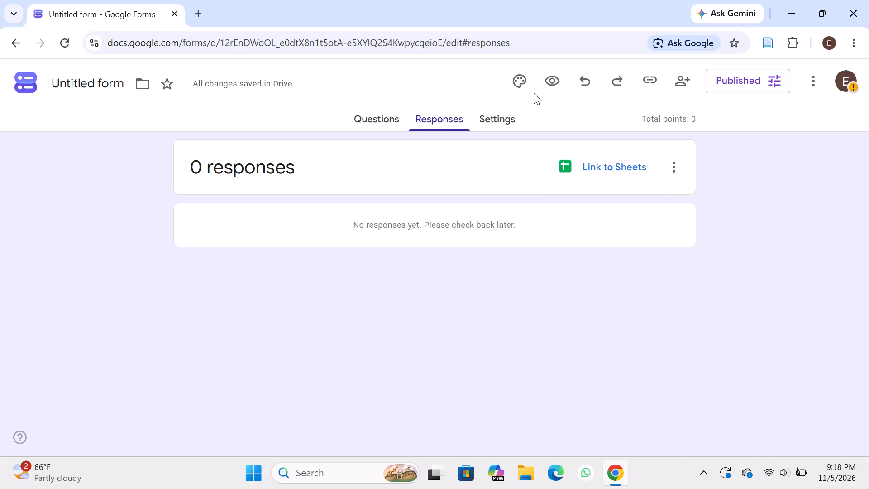
Return to the Forms home page and reopen the "USE OF CONDOMS IN THE VILLAGE" form from the recent forms.
click(12, 42)
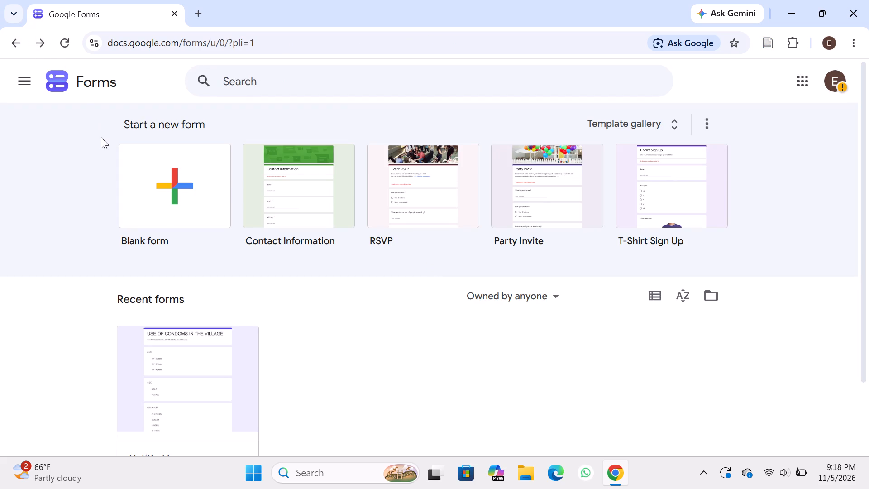
click(187, 353)
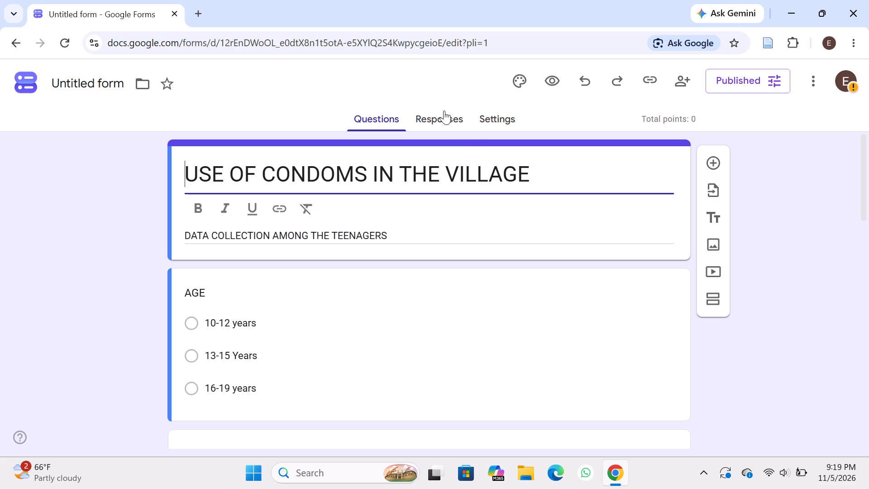
Turn on "Make questions required by default" in the form's question defaults.
click(487, 117)
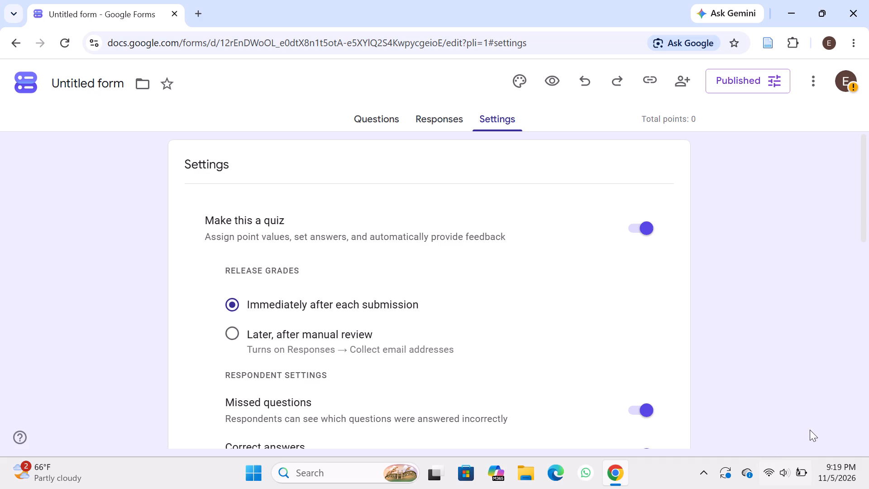
triple_click(861, 401)
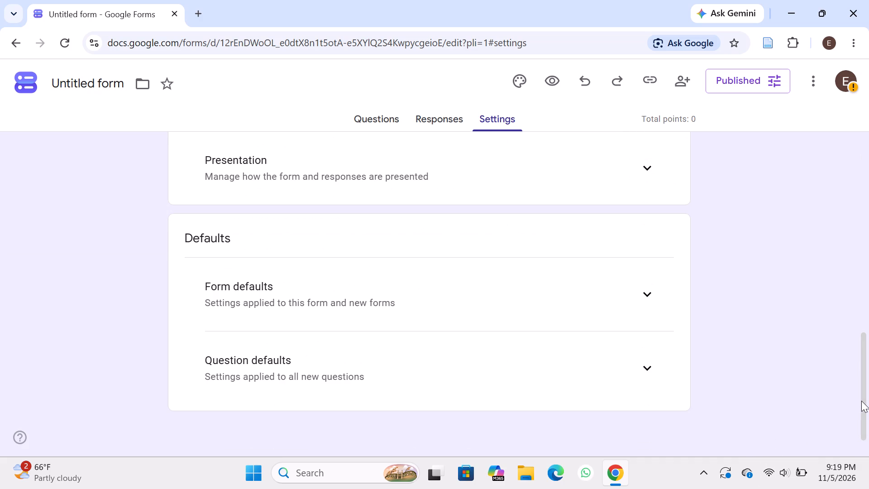
click(861, 401)
click(649, 358)
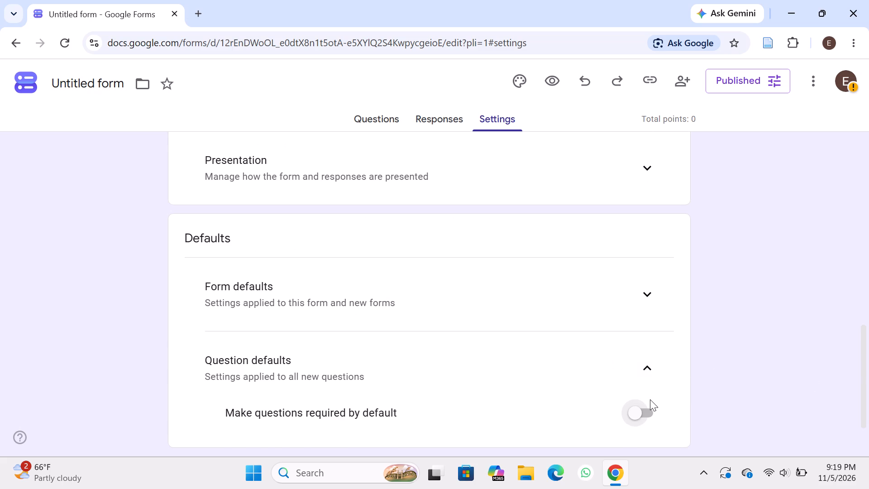
click(645, 412)
Expand the form defaults and examine the form's quiz, respondent and default settings from beginning to end.
click(640, 294)
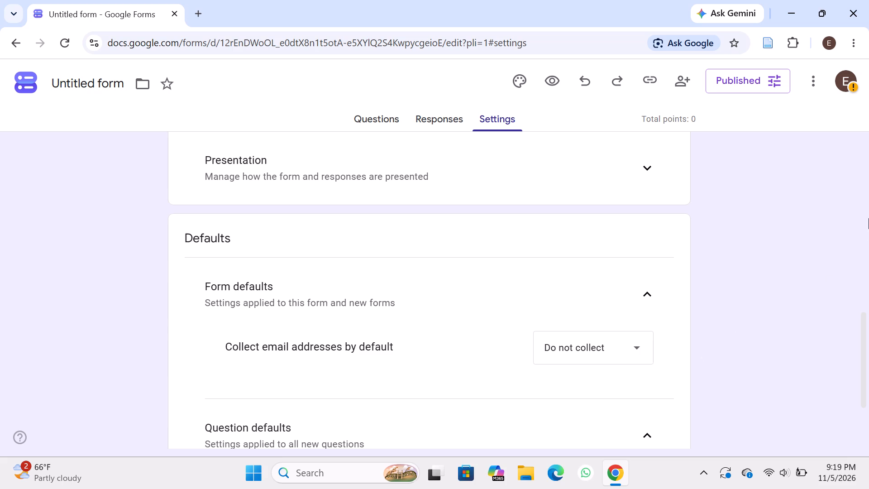
click(861, 441)
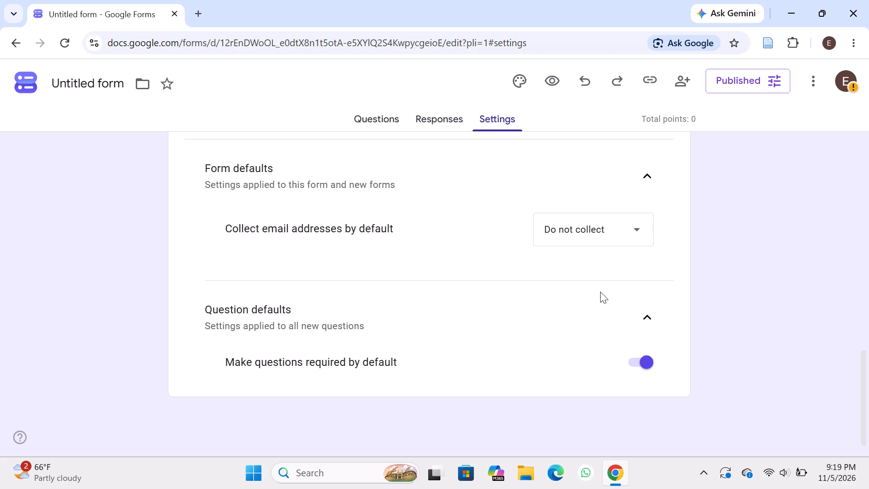
drag(534, 181, 529, 170)
click(453, 116)
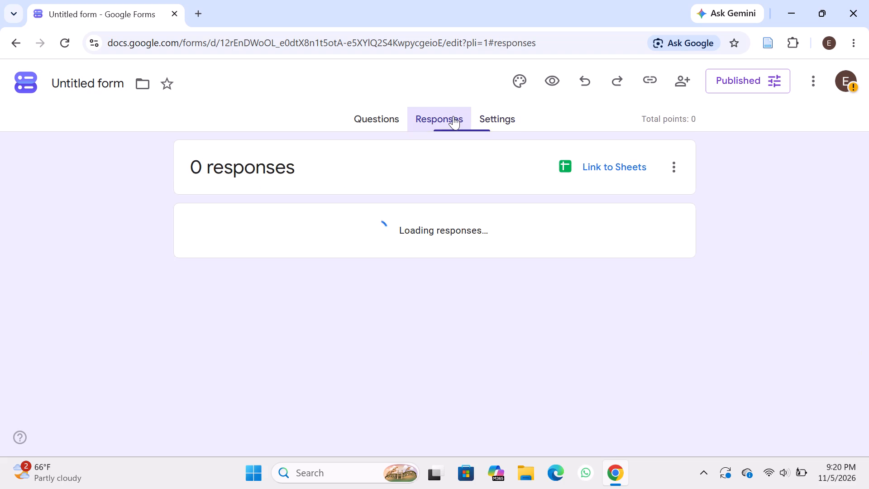
click(490, 116)
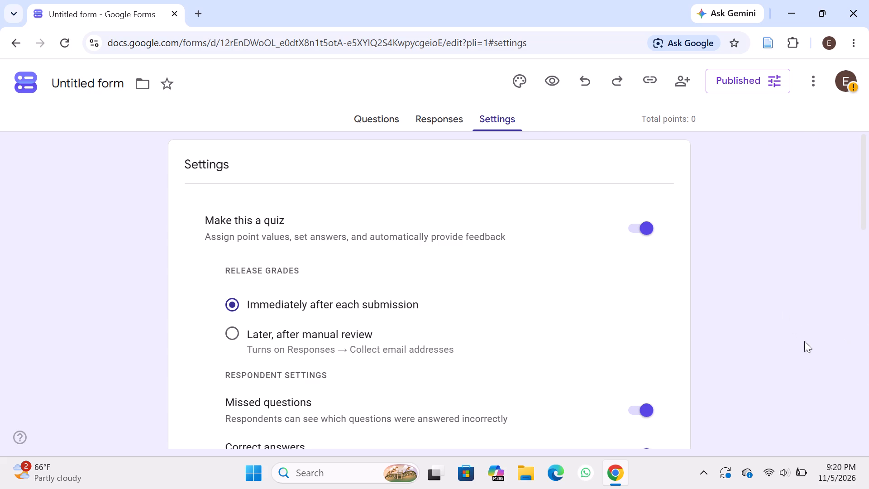
double_click(863, 408)
click(863, 408)
drag(863, 408, 868, 450)
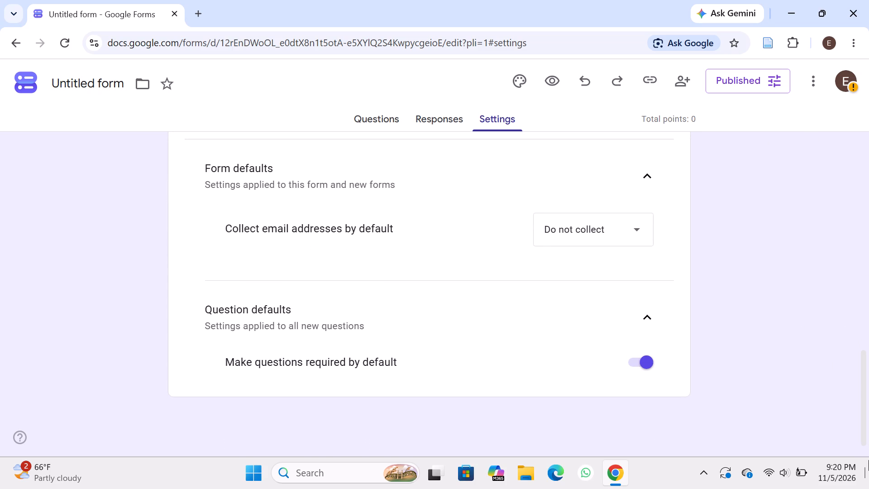
click(866, 296)
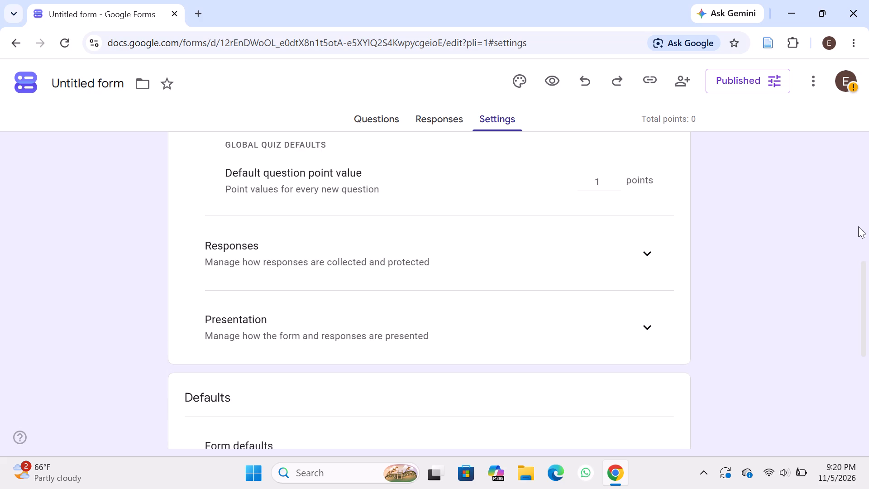
click(857, 200)
click(867, 204)
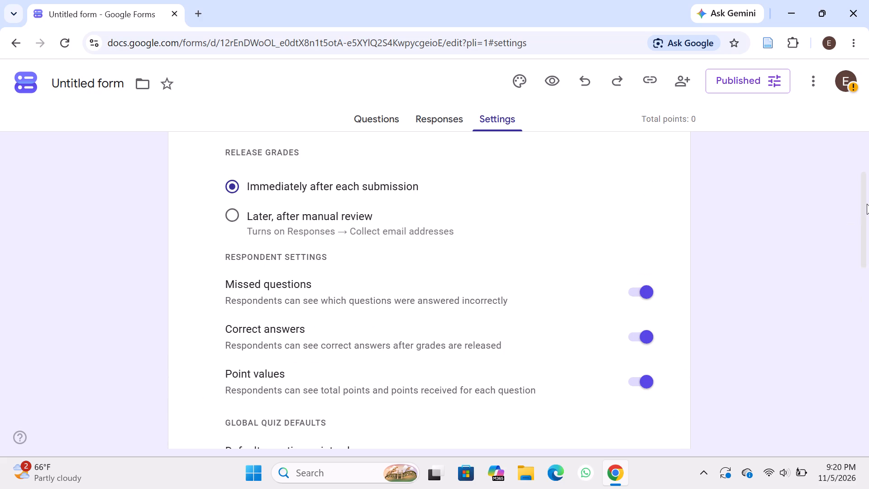
double_click(866, 149)
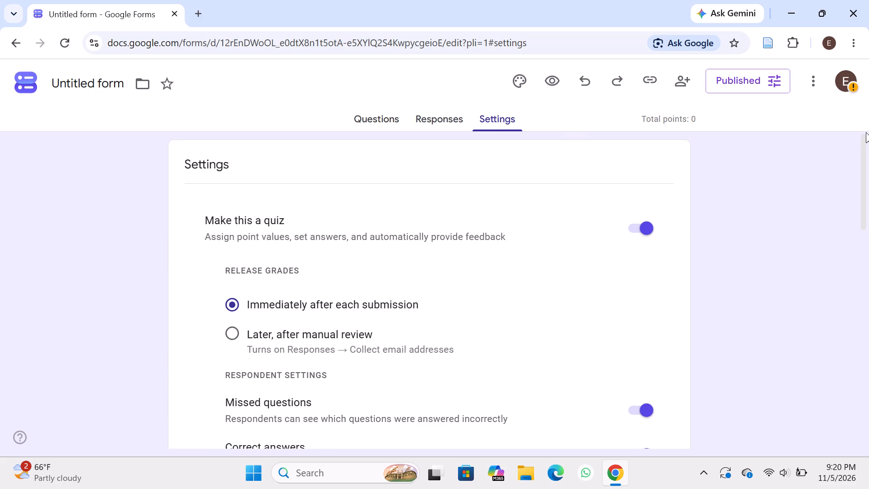
click(865, 130)
click(867, 363)
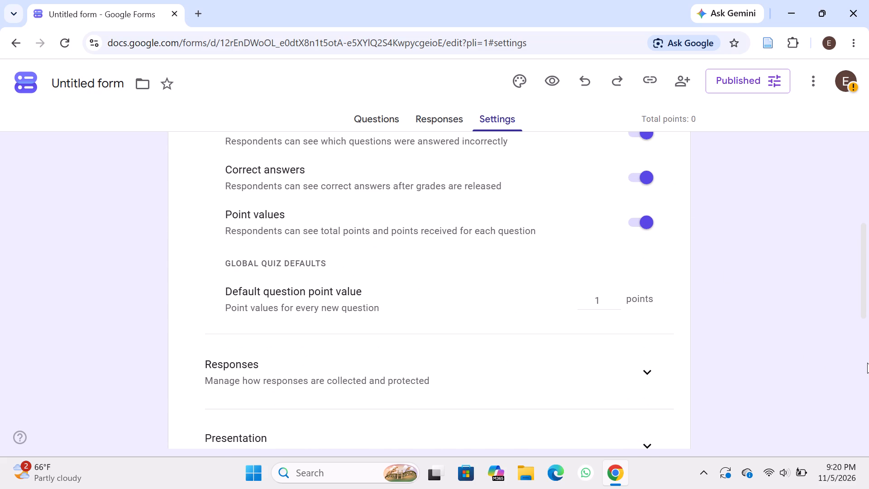
click(864, 376)
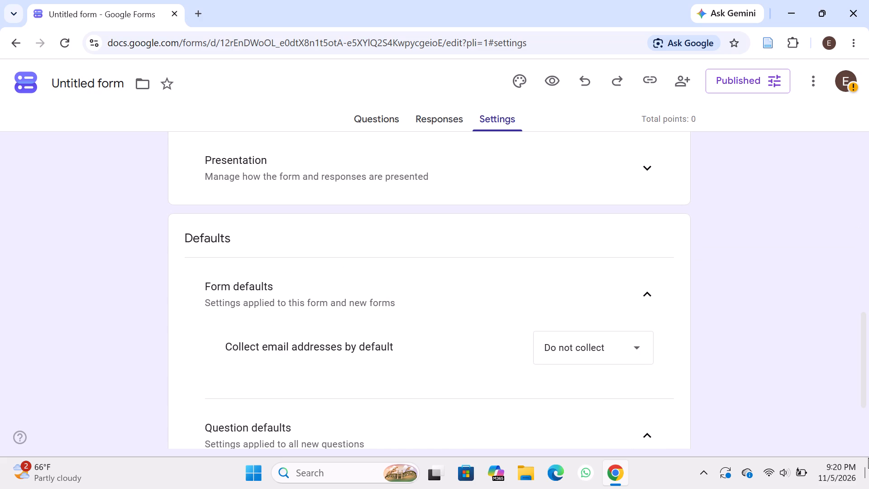
drag(868, 458, 864, 449)
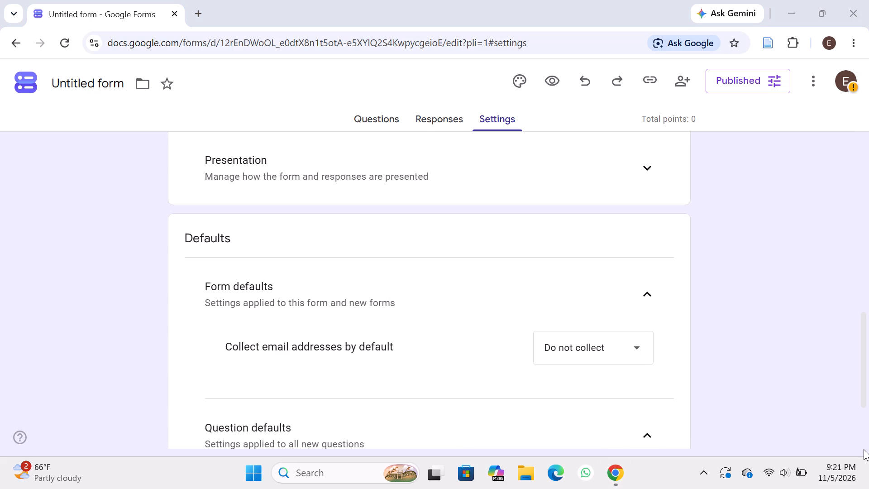
click(864, 449)
click(864, 449)
drag(864, 449, 864, 444)
click(864, 444)
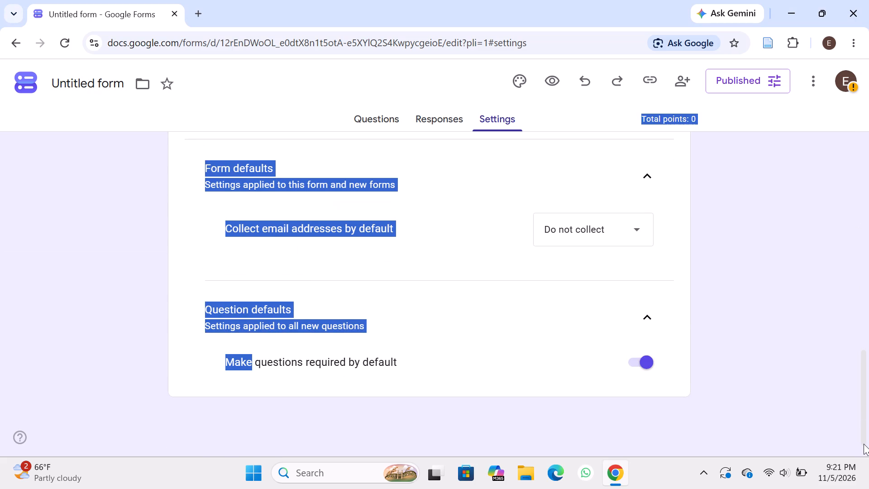
drag(864, 449, 820, 371)
click(820, 371)
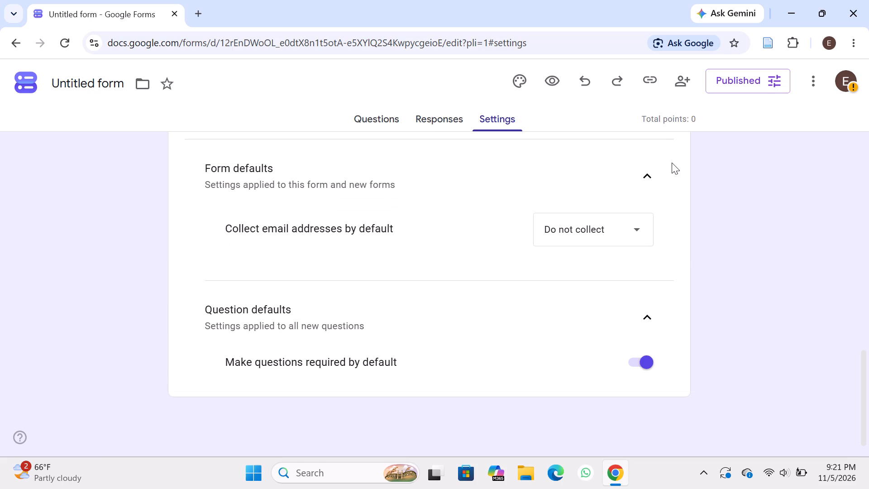
Examine who has access to the published form and which roles are available for the added responder.
click(745, 81)
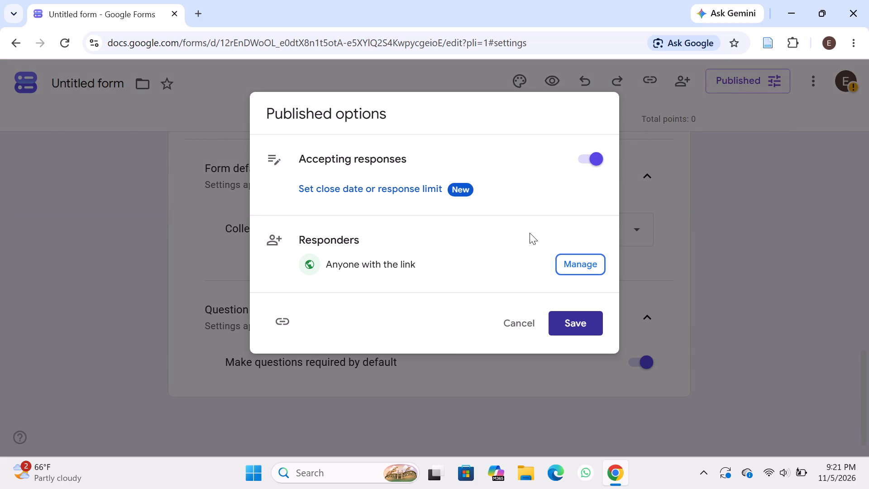
click(579, 268)
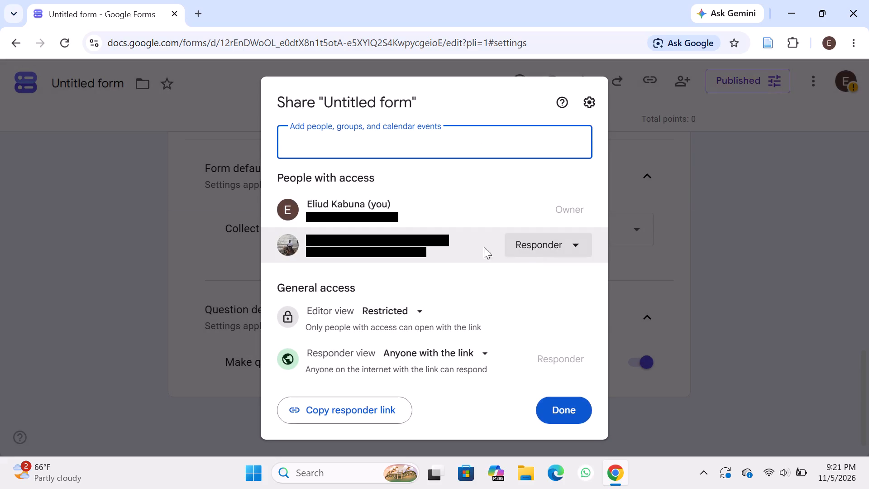
click(407, 246)
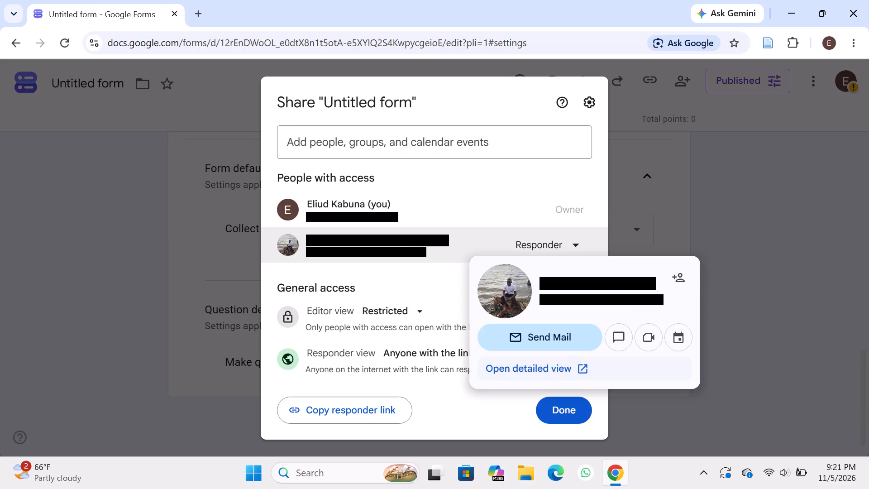
click(551, 407)
click(551, 407)
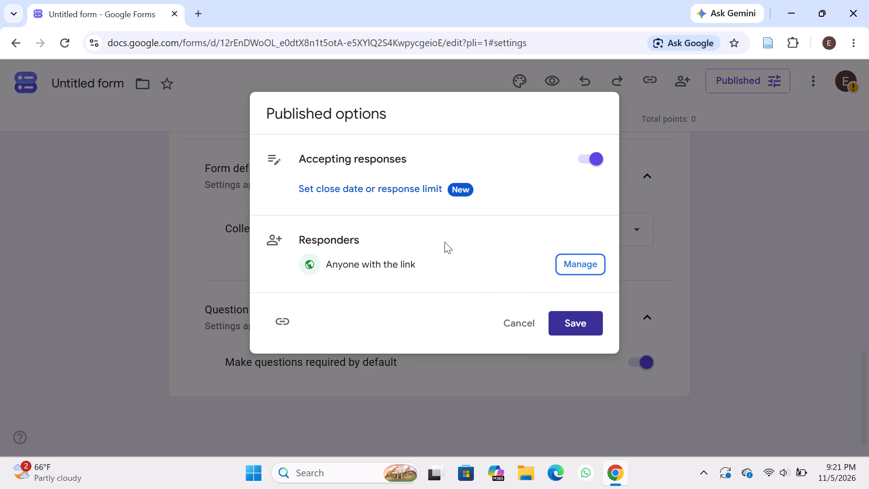
click(586, 261)
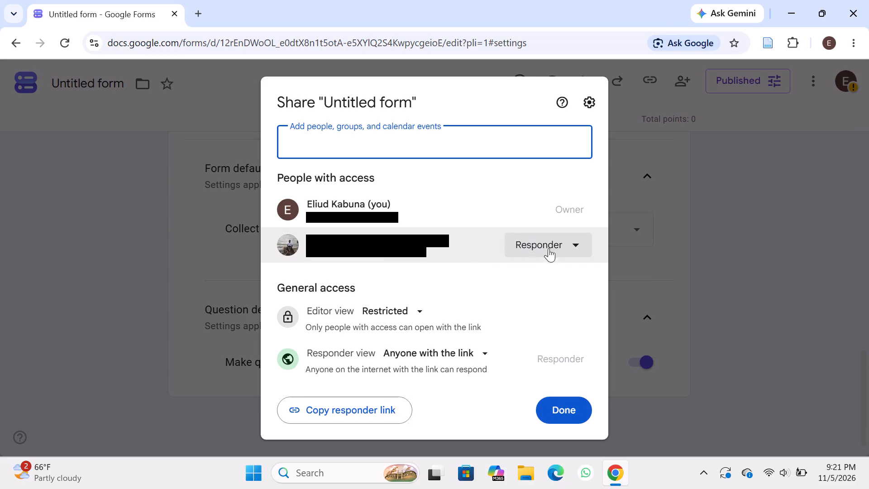
click(578, 242)
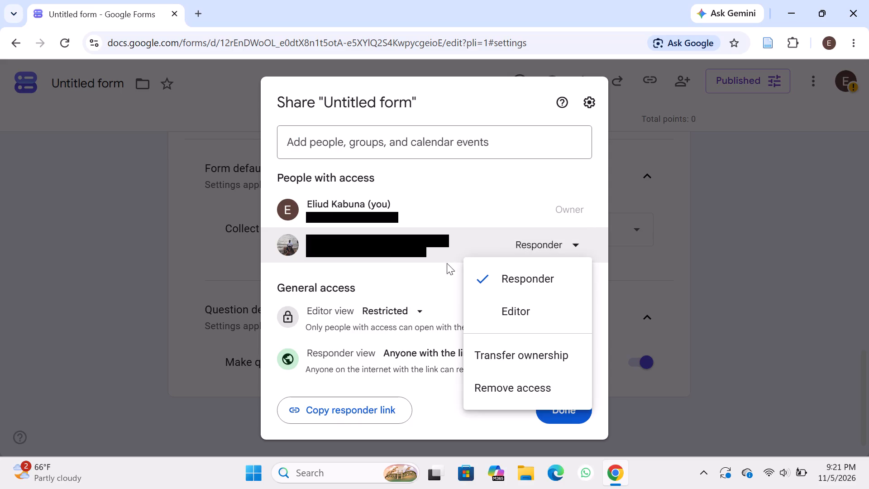
click(421, 251)
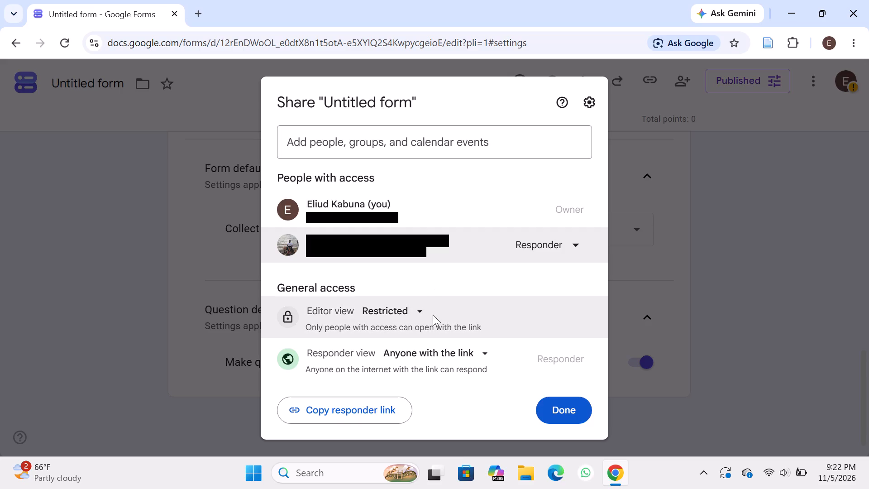
Copy the responder link from the form's sharing settings and save the published options.
click(367, 410)
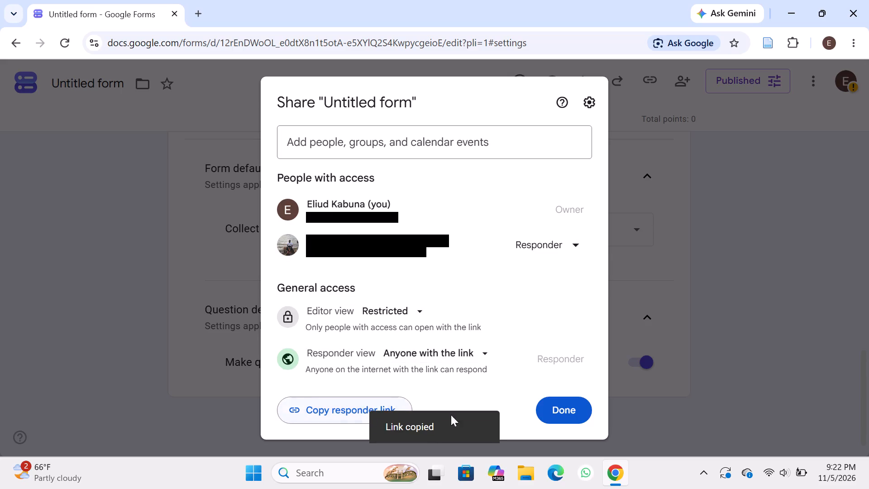
click(770, 308)
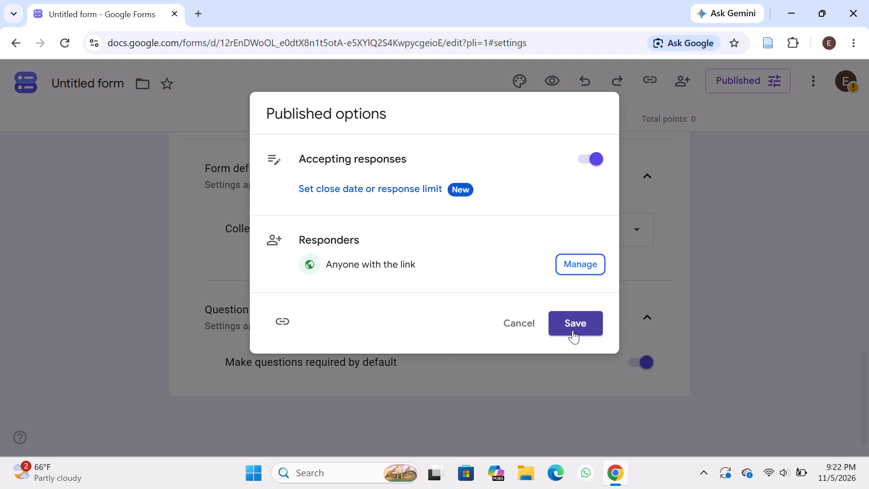
click(573, 331)
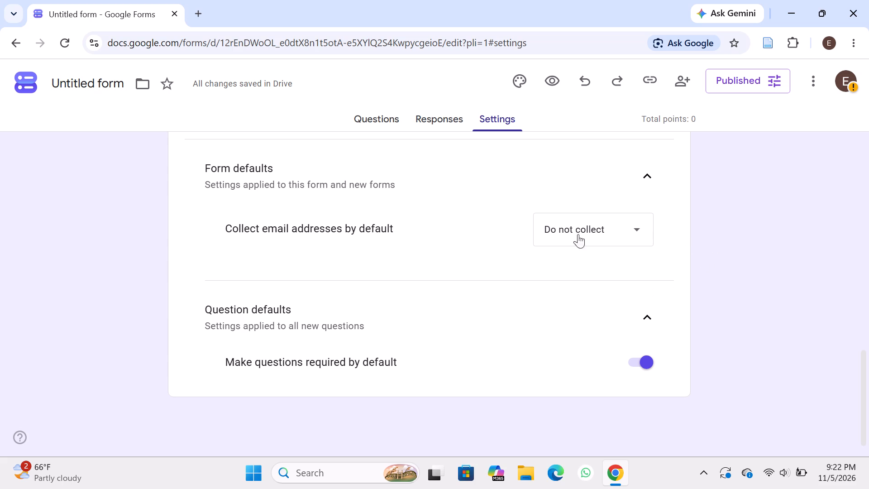
Check the form's responses page again.
click(439, 122)
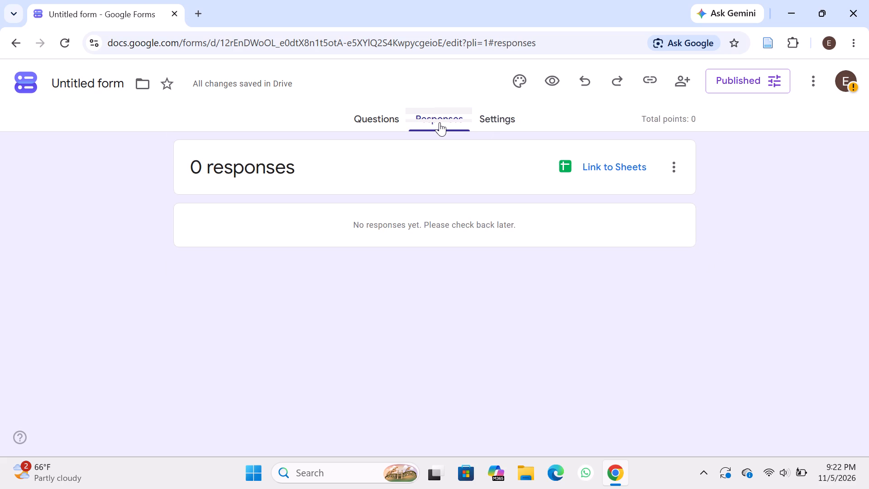
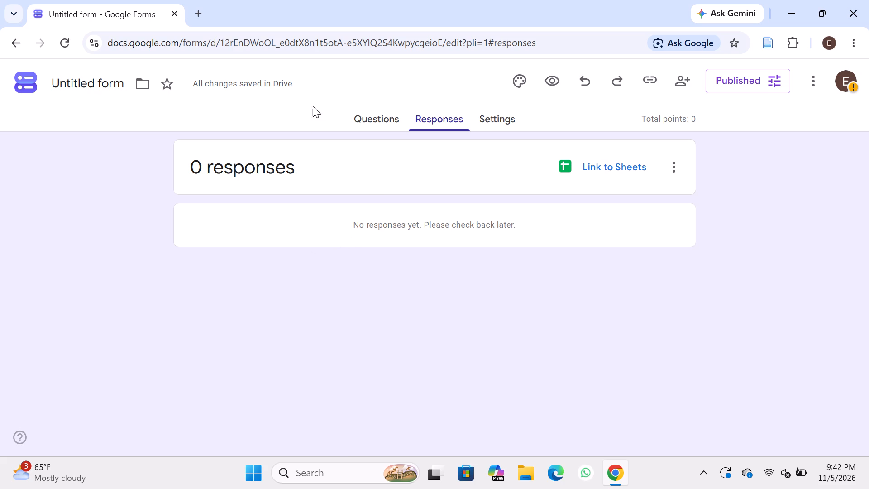
Close the browser window containing the published form.
click(847, 18)
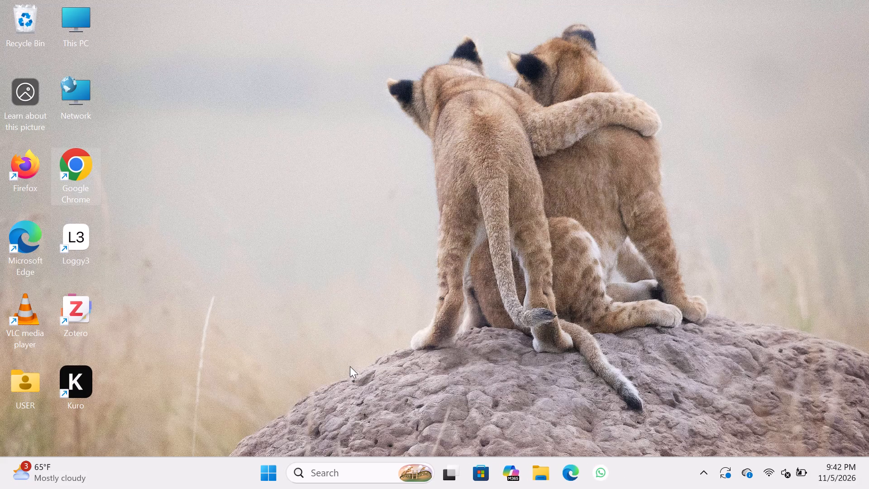
drag(350, 366, 267, 343)
Launch the Kuro application from the desktop.
click(79, 372)
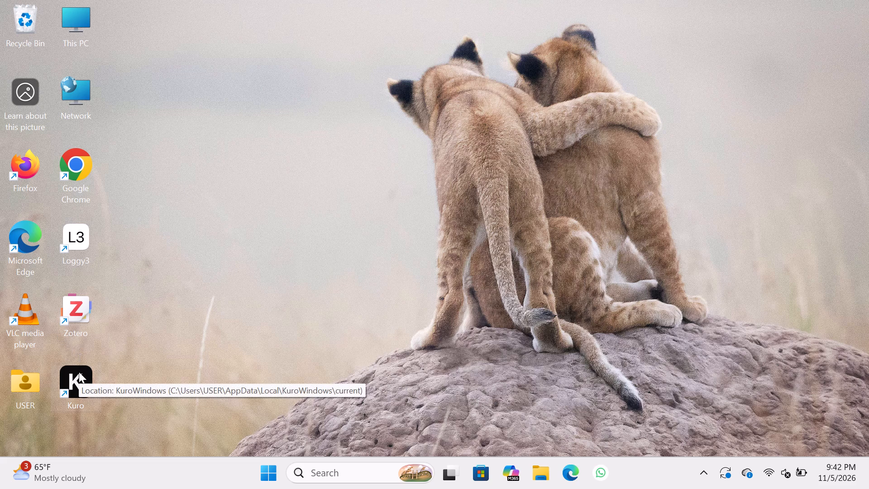
double_click(79, 372)
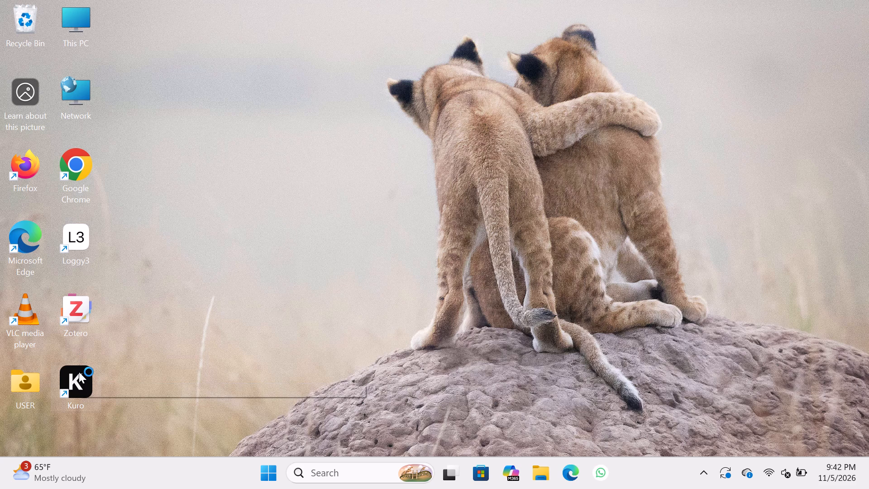